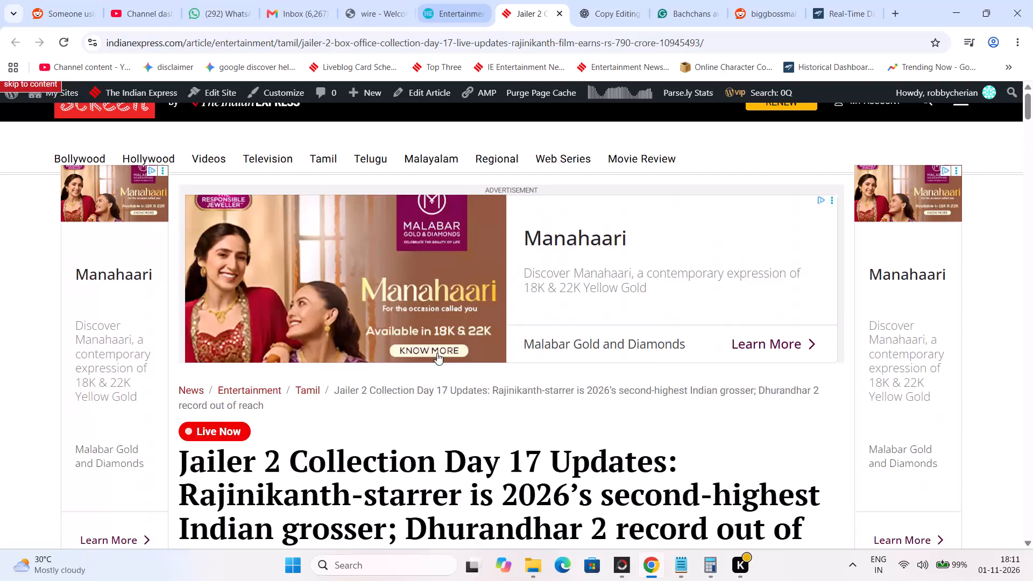
# Look through the Jailer 2 Collection Day 17 live blog, from the headline down to the new-entry form and live updates.
pyautogui.scroll(-4, 434, 416)
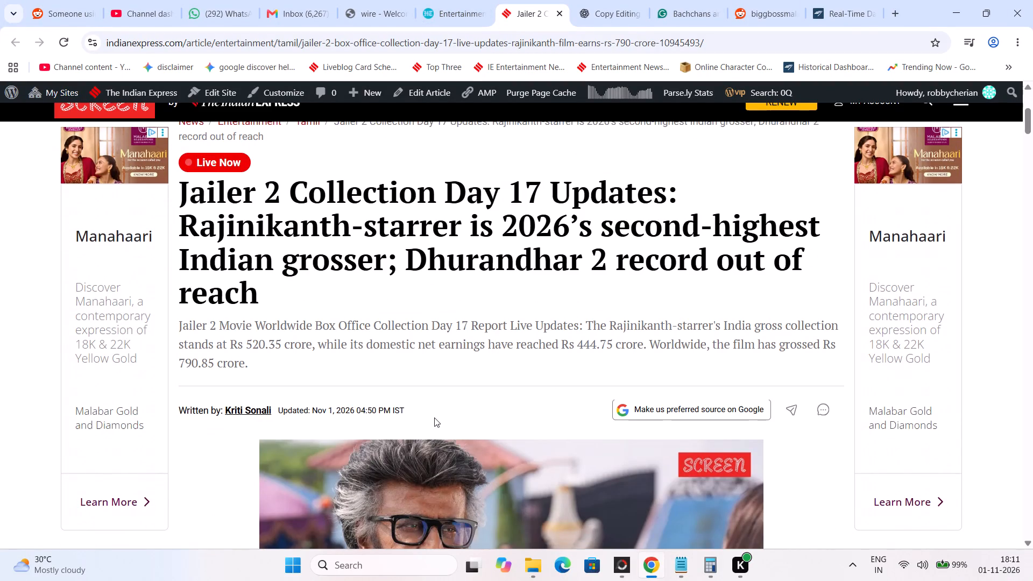
pyautogui.scroll(-7, 443, 435)
pyautogui.scroll(4, 447, 478)
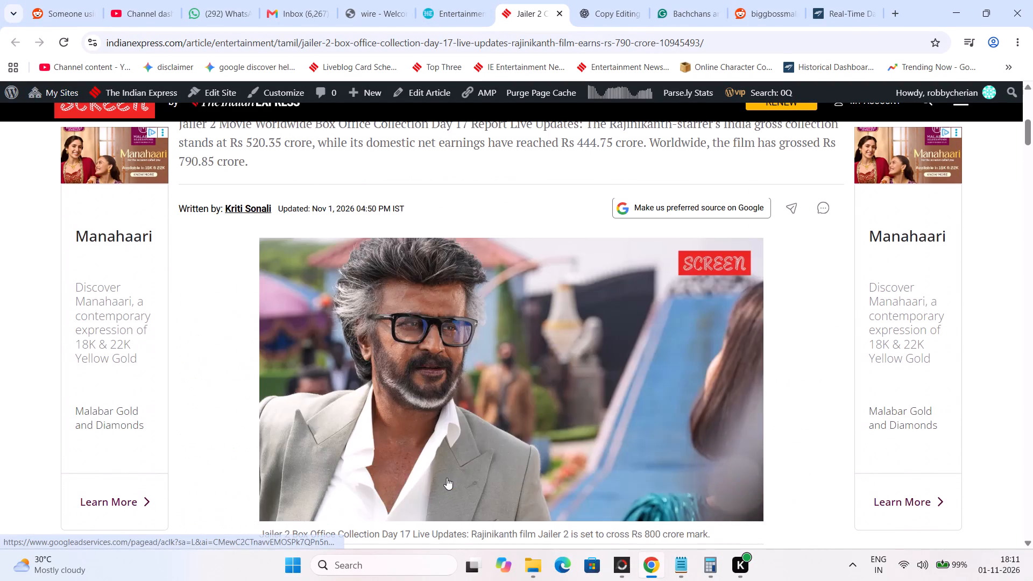
pyautogui.scroll(-19, 447, 478)
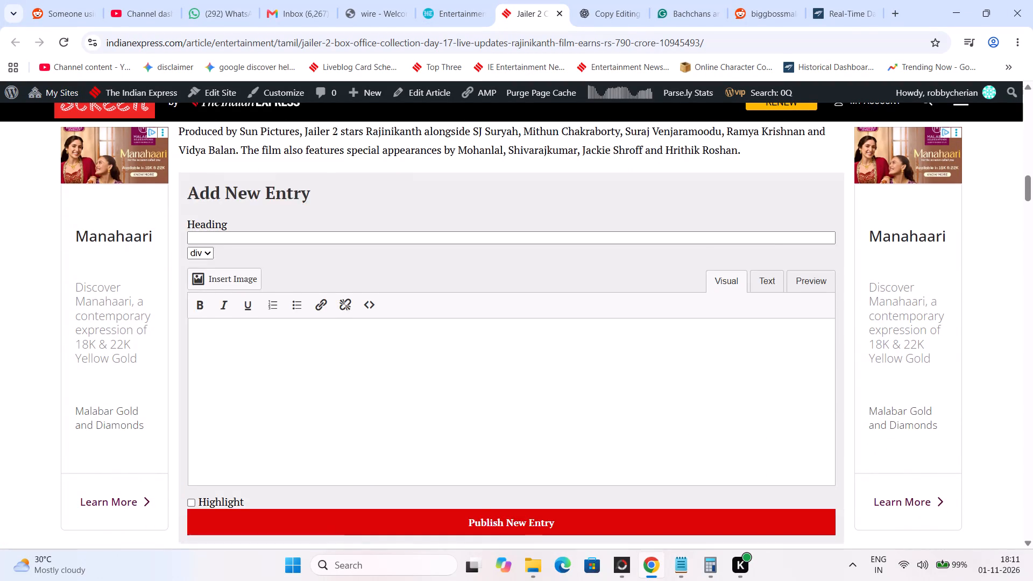
# Switch to the Hindustan Times page and load its Entertainment section afresh.
pyautogui.click(452, 0)
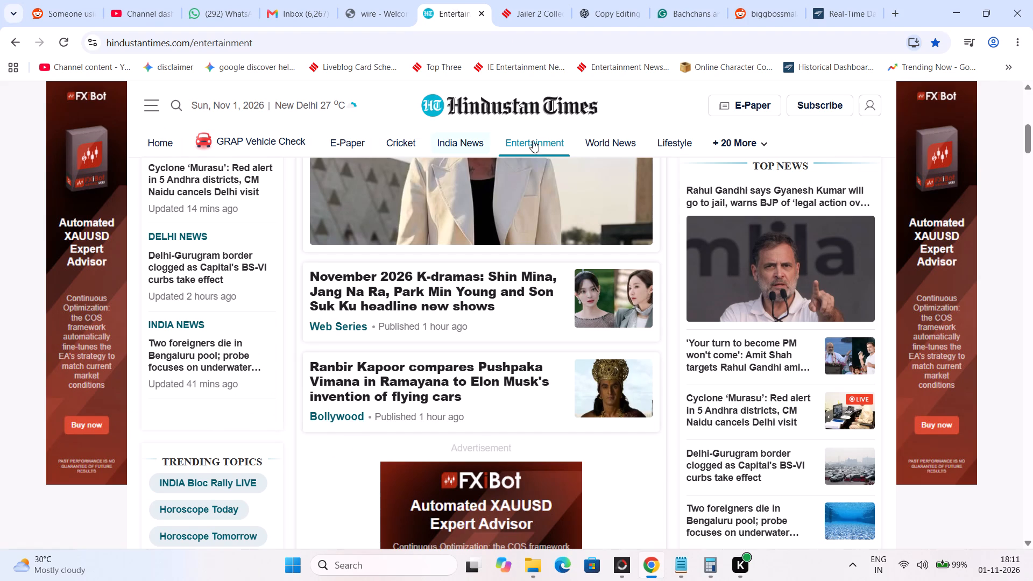
pyautogui.click(565, 145)
# Return to the Jailer 2 live blog and open The Indian Express site's dashboard.
pyautogui.click(537, 0)
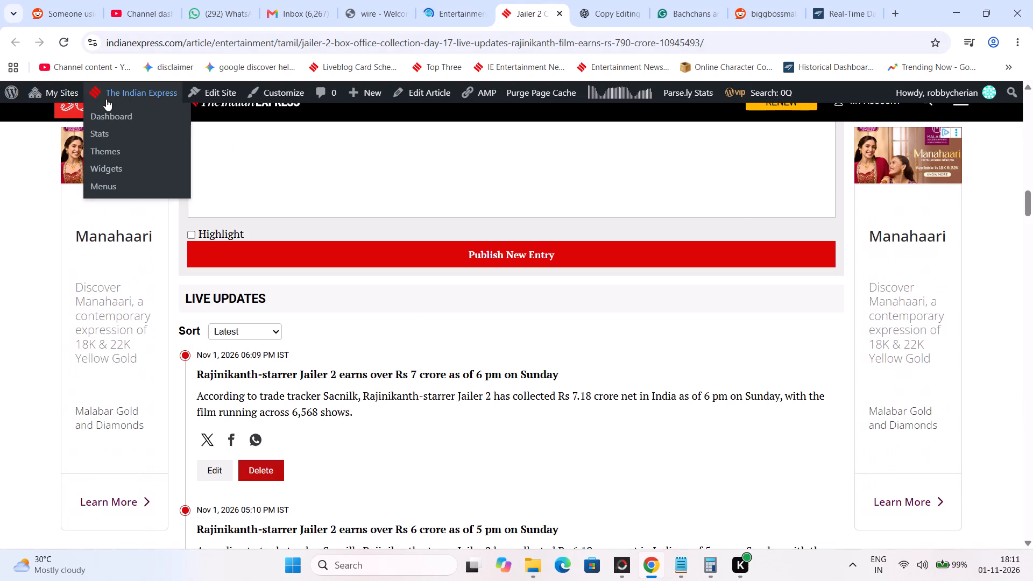
pyautogui.click(105, 111)
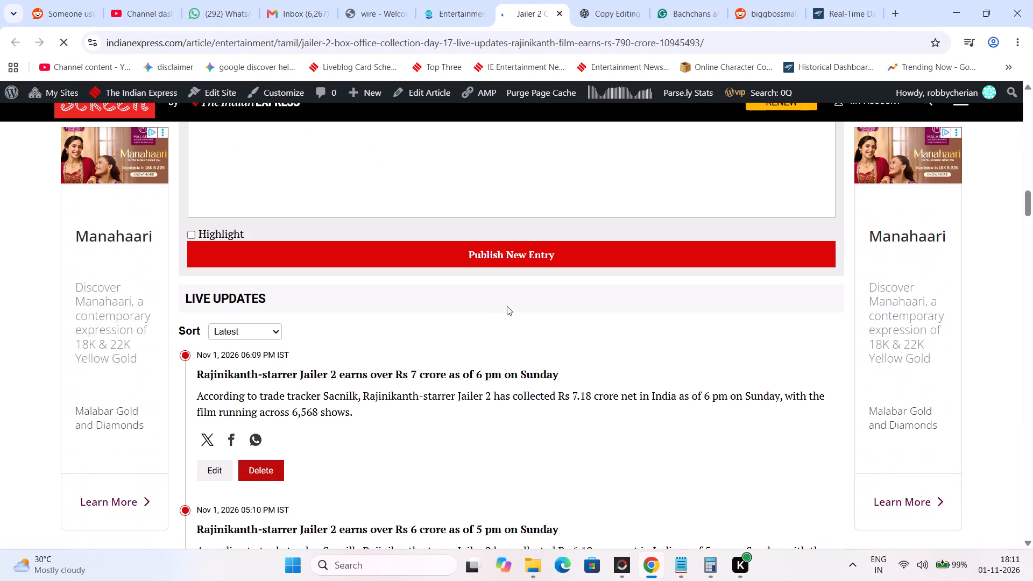
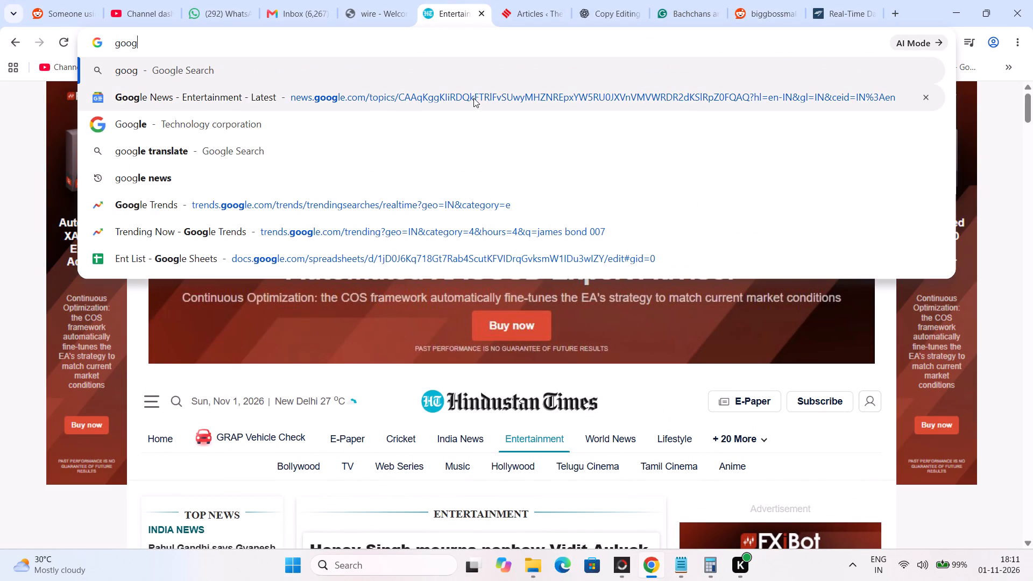
# Open the latest Entertainment feed on Google News in place of the Hindustan Times page.
pyautogui.click(473, 98)
pyautogui.click(509, 0)
pyautogui.click(464, 0)
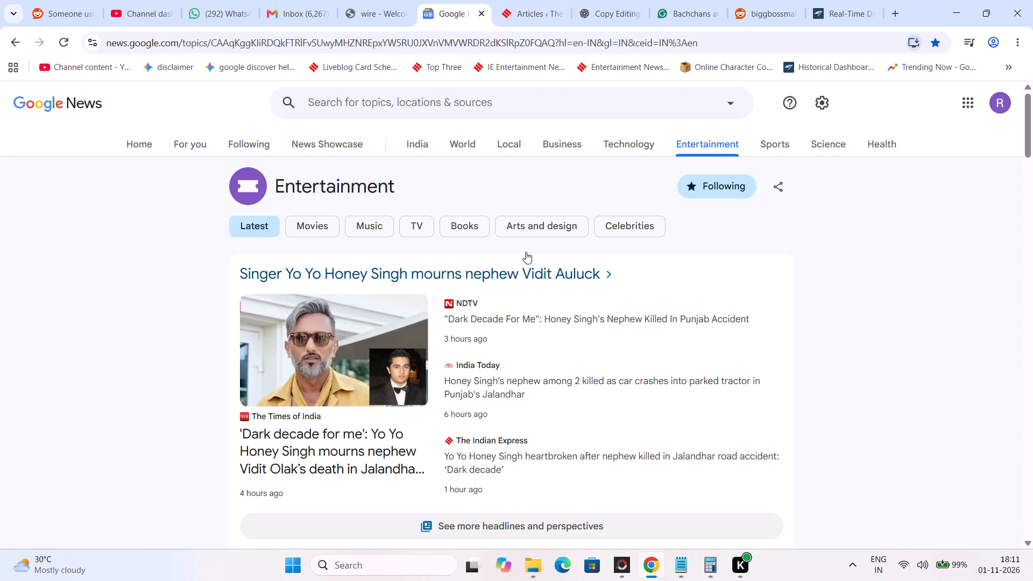
# Look through the latest Google News entertainment headlines, from the Honey Singh story down to the Shah Rukh Khan birthday coverage.
pyautogui.scroll(-9, 539, 279)
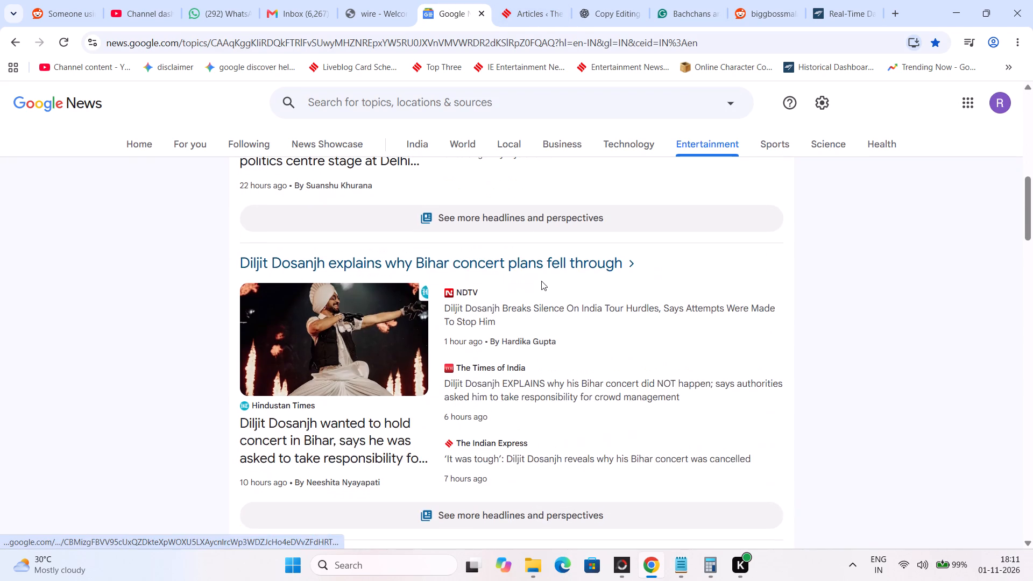
pyautogui.scroll(-3, 541, 281)
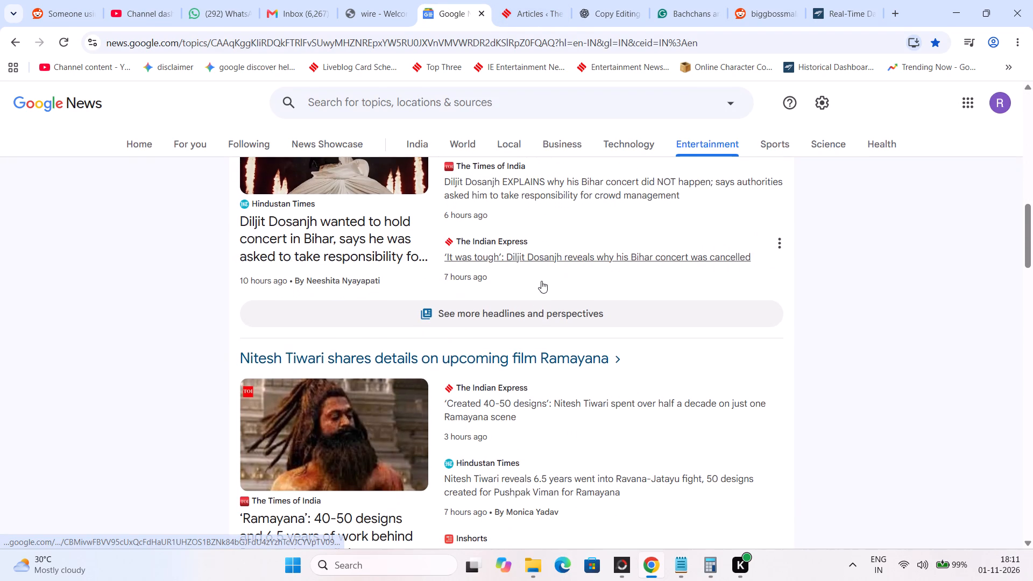
pyautogui.scroll(2, 541, 281)
pyautogui.scroll(-4, 541, 281)
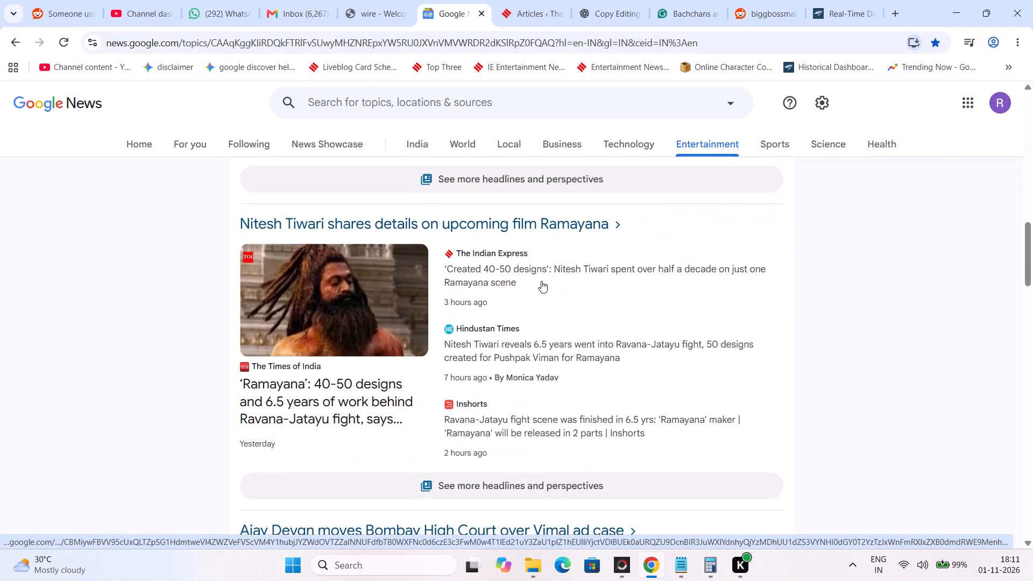
pyautogui.scroll(-5, 542, 280)
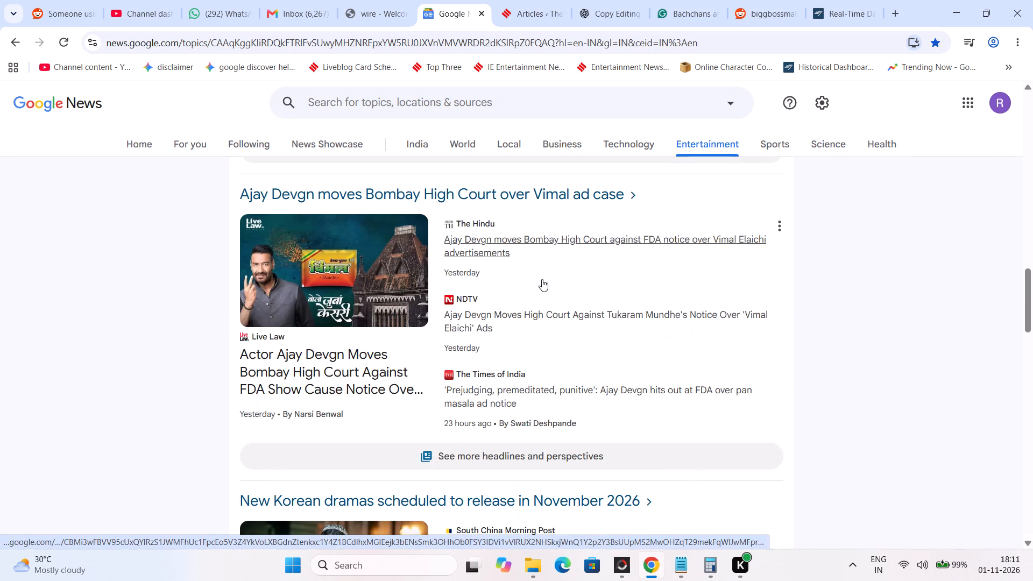
pyautogui.scroll(-9, 542, 279)
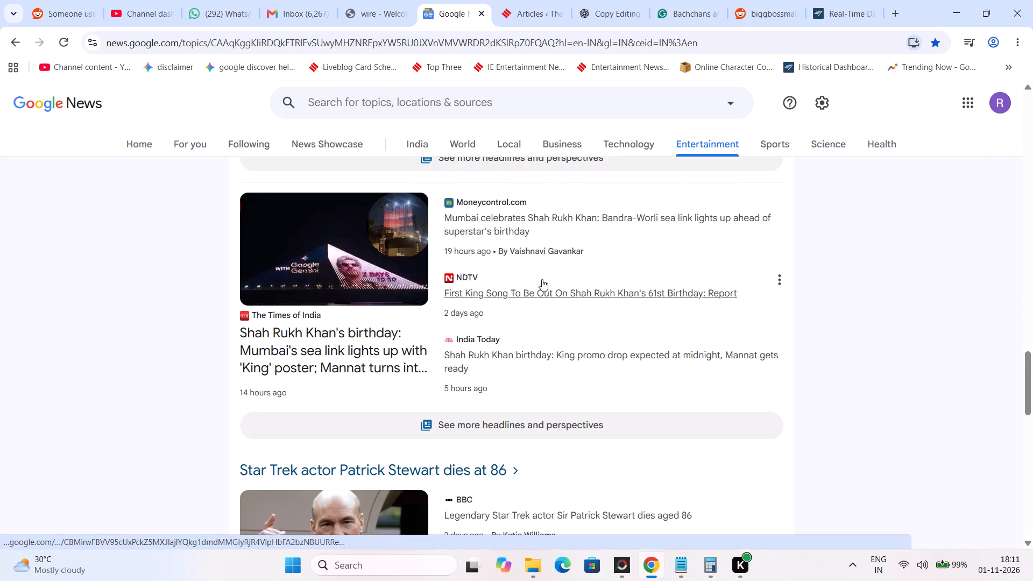
pyautogui.scroll(-2, 542, 279)
pyautogui.scroll(3, 542, 279)
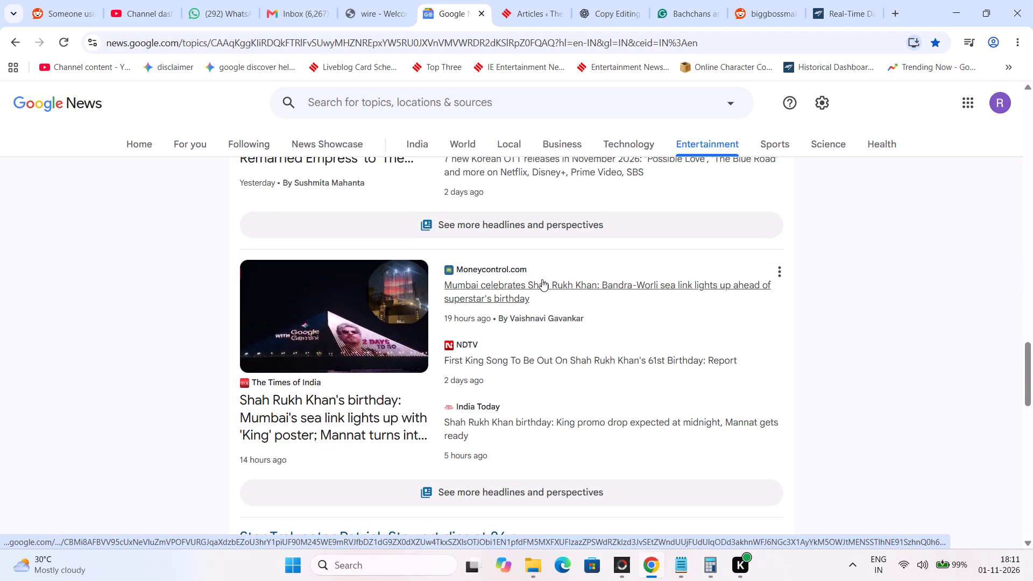
pyautogui.scroll(-1, 542, 279)
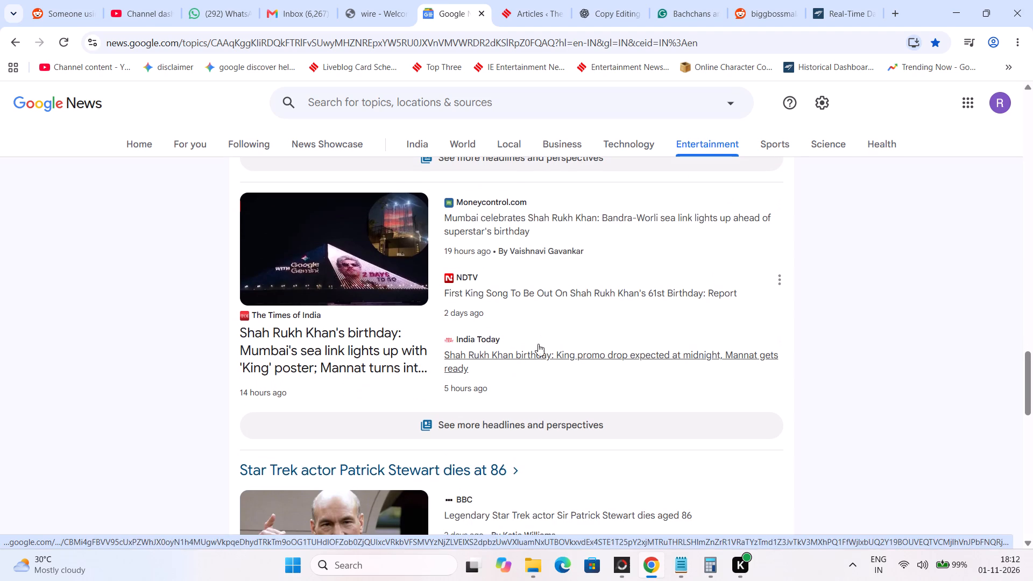
# Open India Today's story on Shah Rukh Khan's birthday and the King promo drop, and read its full text including Siddharth Anand's posts.
pyautogui.click(538, 348)
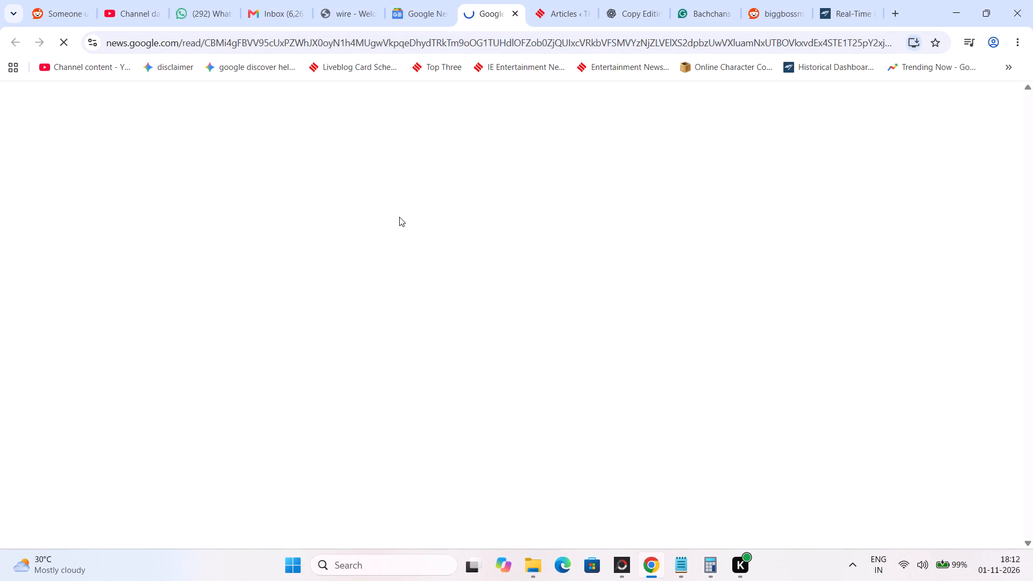
pyautogui.scroll(-3, 408, 225)
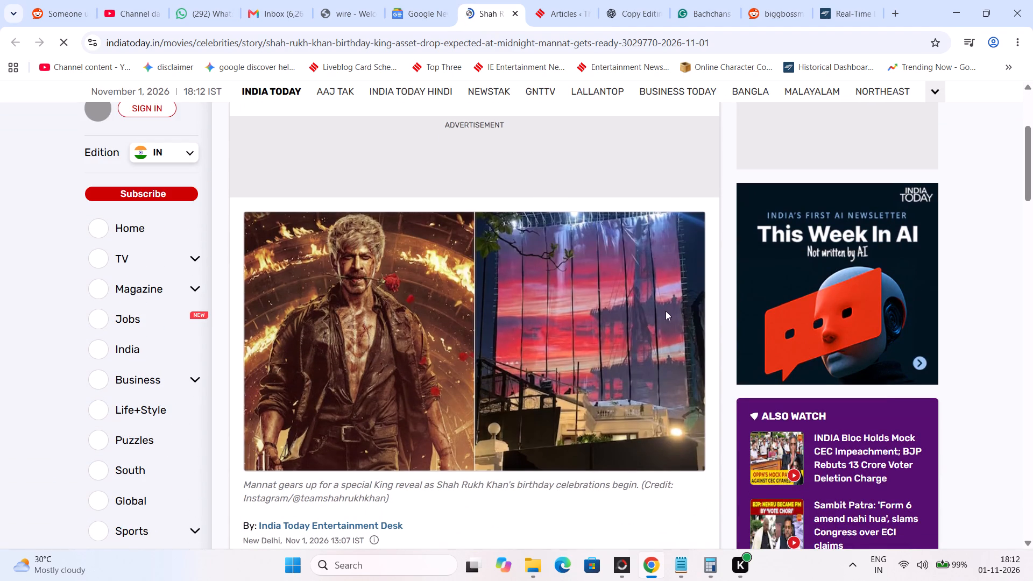
pyautogui.scroll(-12, 666, 311)
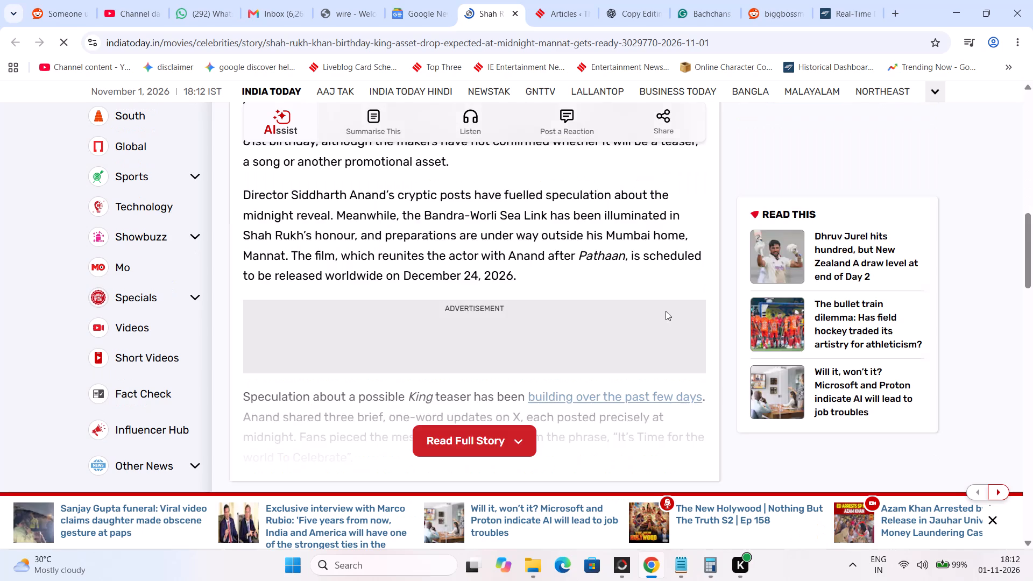
pyautogui.click(456, 182)
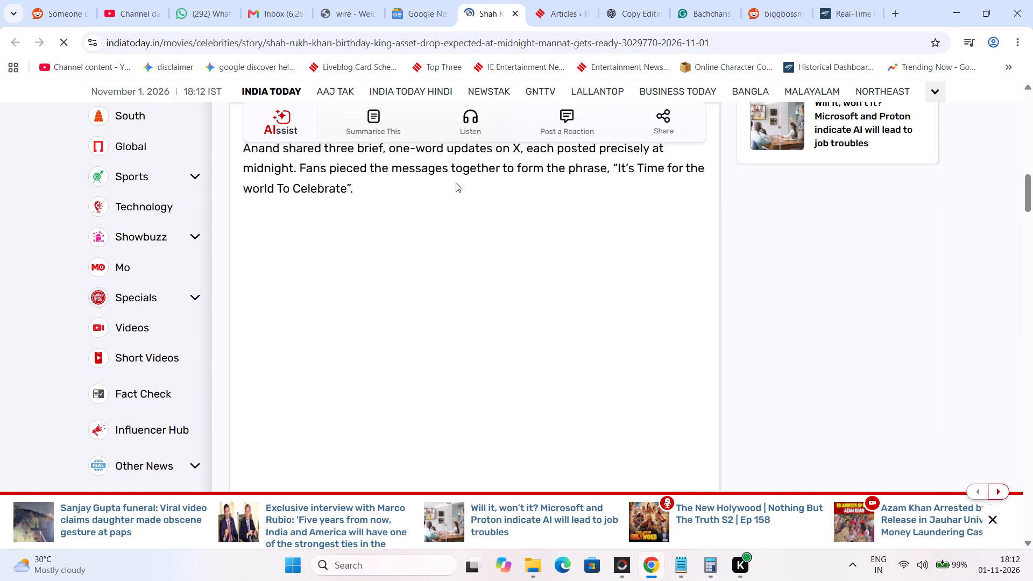
pyautogui.scroll(-1, 456, 182)
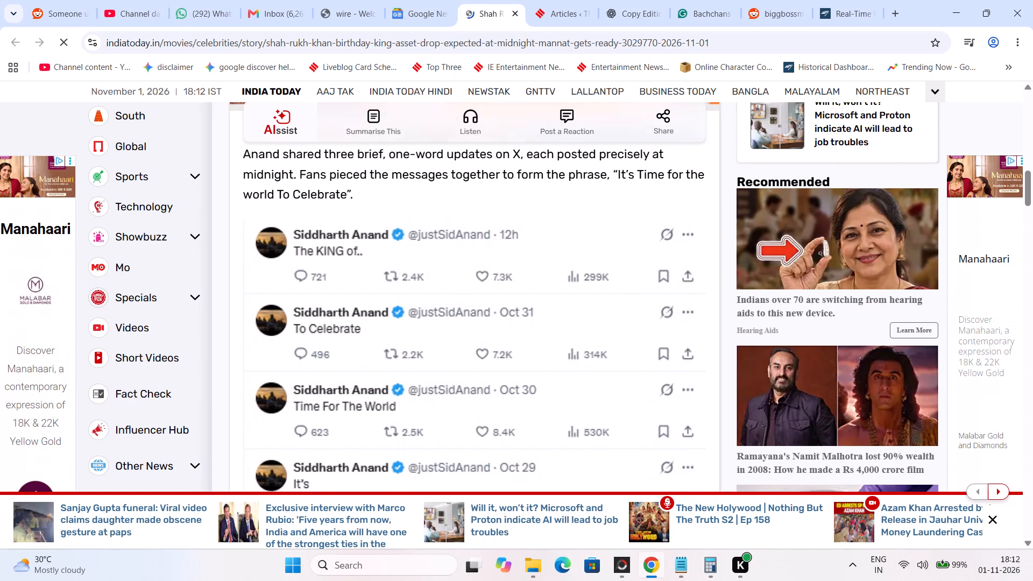
pyautogui.scroll(2, 456, 182)
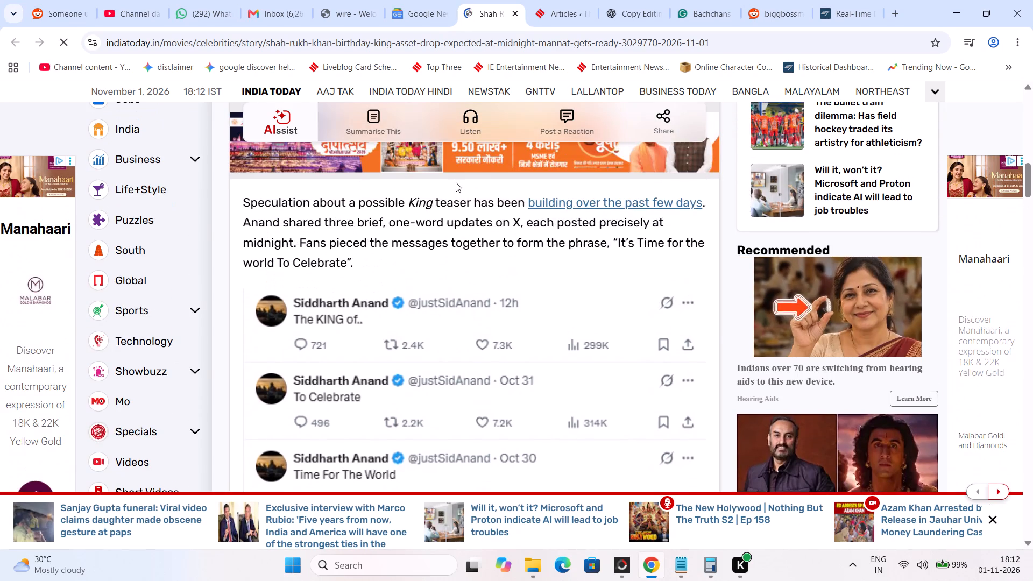
# Read the rest of India Today's King story, from Siddharth Anand's posts through the Ed Sheeran-Arijit Singh song report to the Mannat preparations and embedded post.
pyautogui.scroll(2, 456, 182)
pyautogui.scroll(-2, 456, 182)
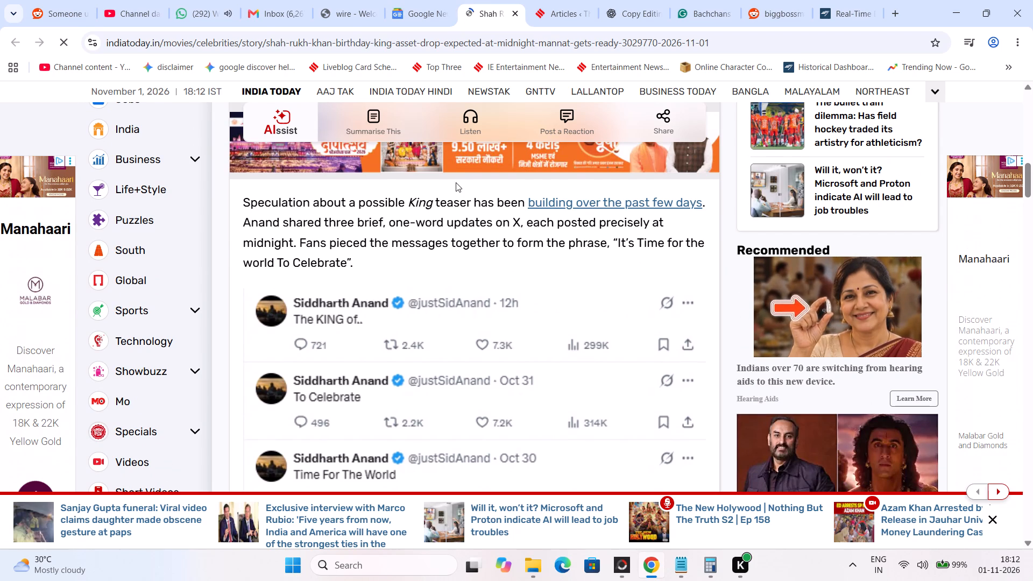
pyautogui.scroll(-10, 456, 182)
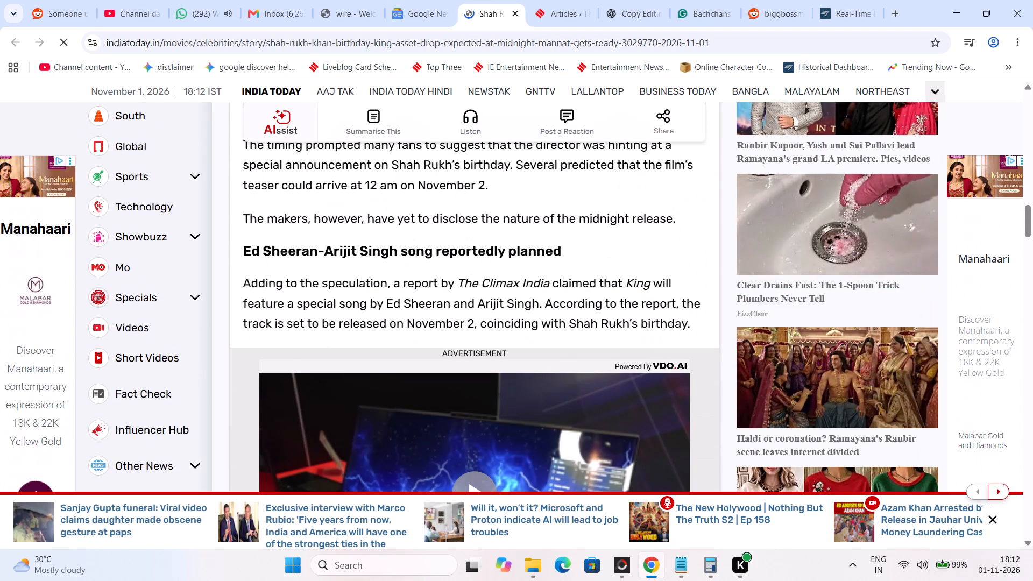
pyautogui.scroll(-9, 456, 182)
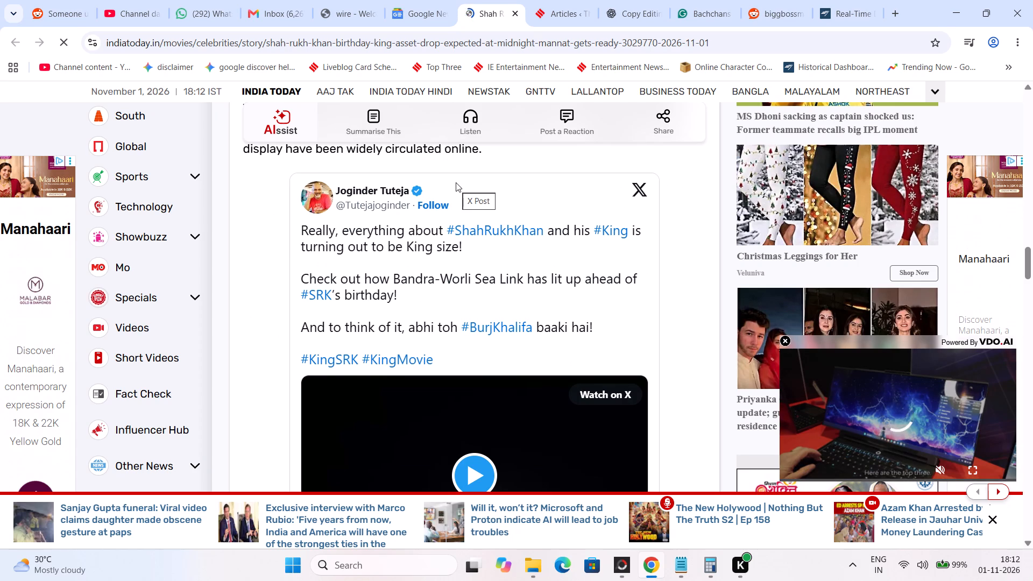
pyautogui.scroll(-11, 456, 182)
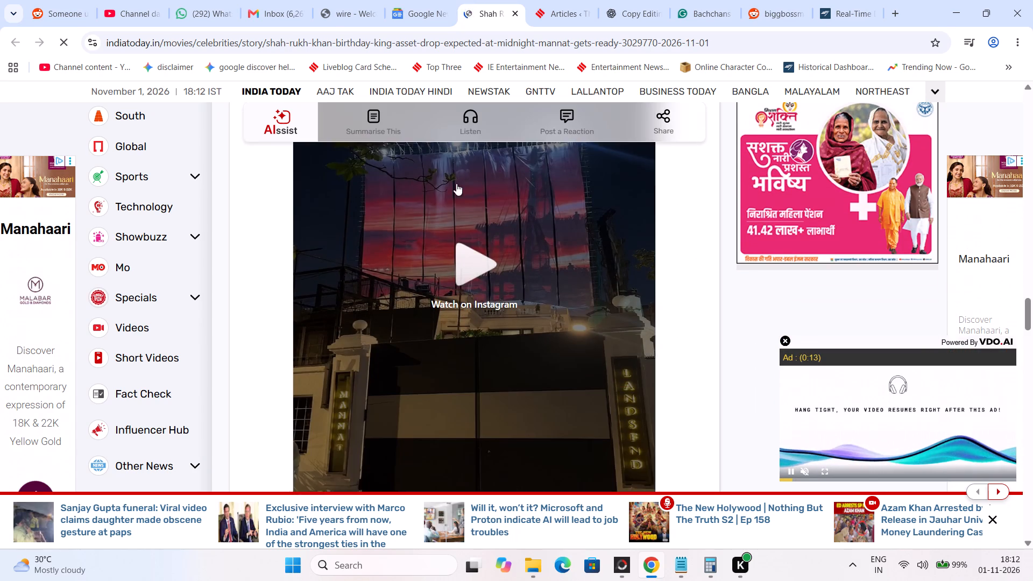
pyautogui.scroll(-4, 456, 183)
pyautogui.scroll(8, 456, 183)
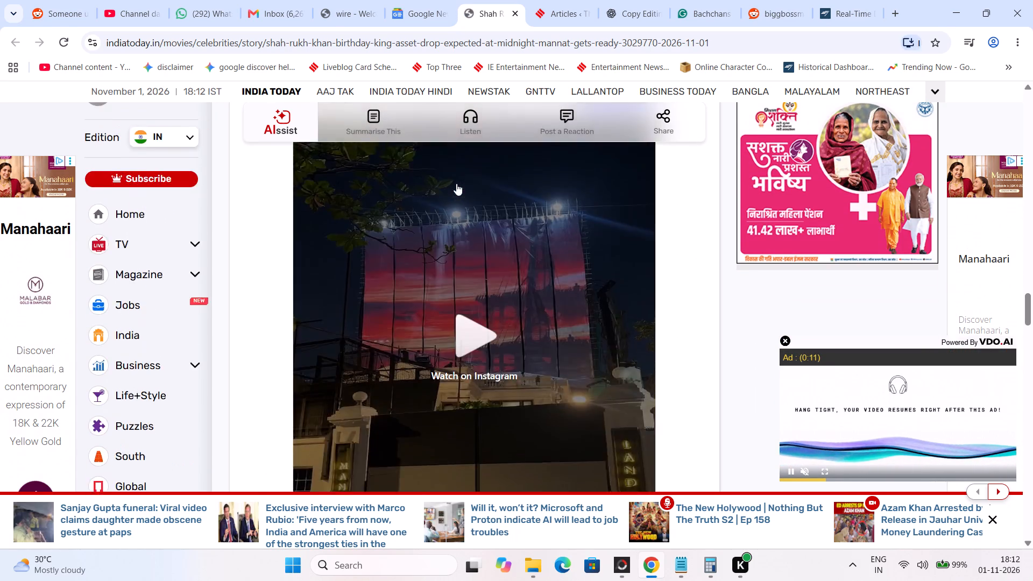
pyautogui.scroll(1, 456, 183)
pyautogui.scroll(-4, 456, 183)
pyautogui.scroll(2, 456, 183)
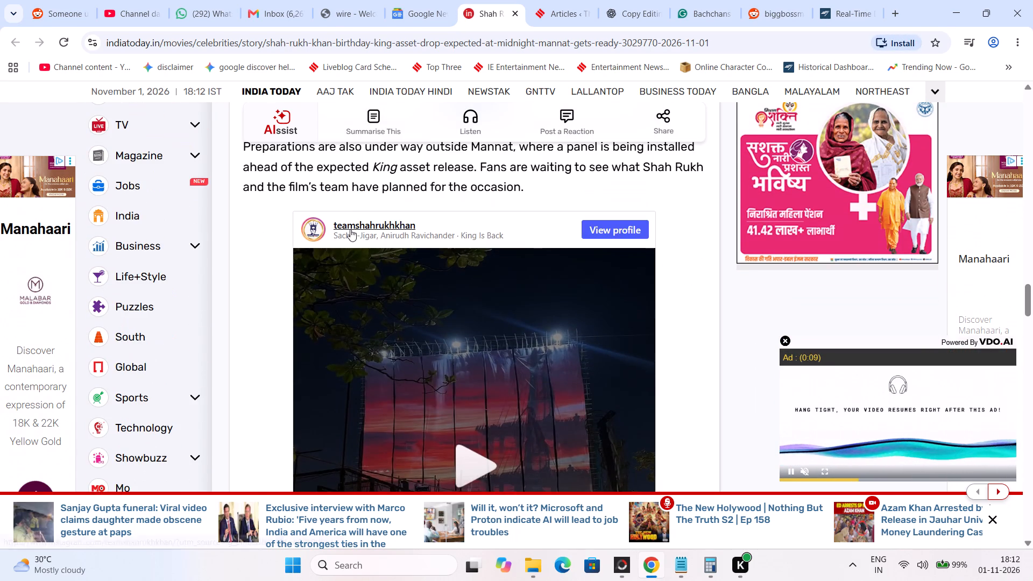
# Open the teamshahrukhkhan Instagram profile from the embedded Mannat post and look through its grid of fan and Mannat posts.
pyautogui.click(350, 229)
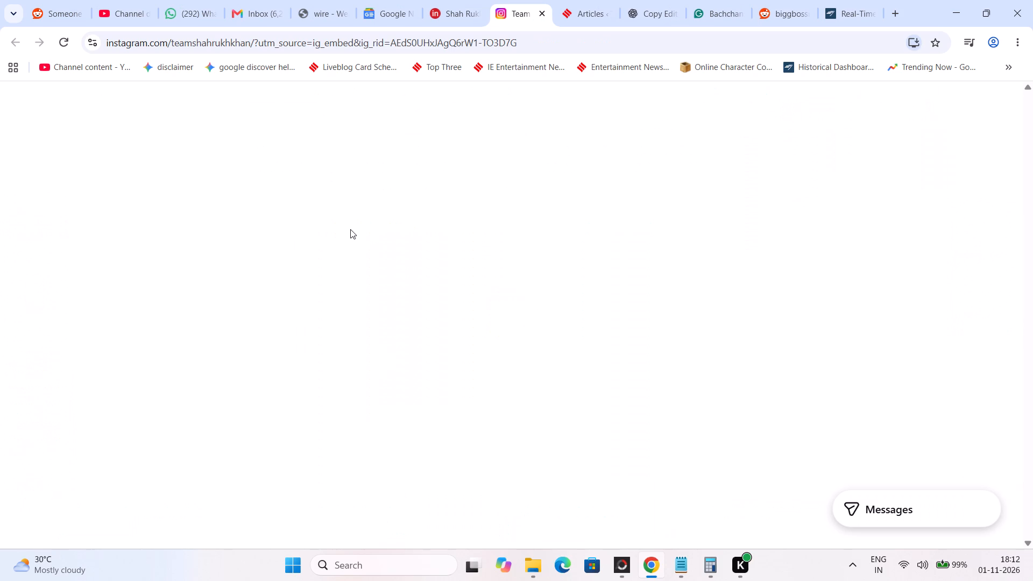
pyautogui.scroll(-3, 351, 228)
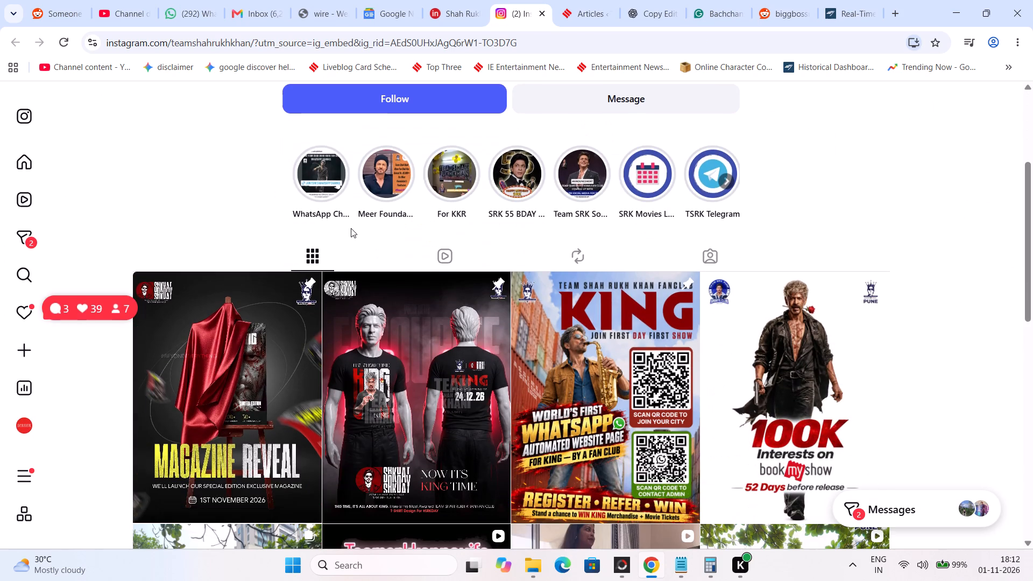
pyautogui.scroll(-4, 351, 228)
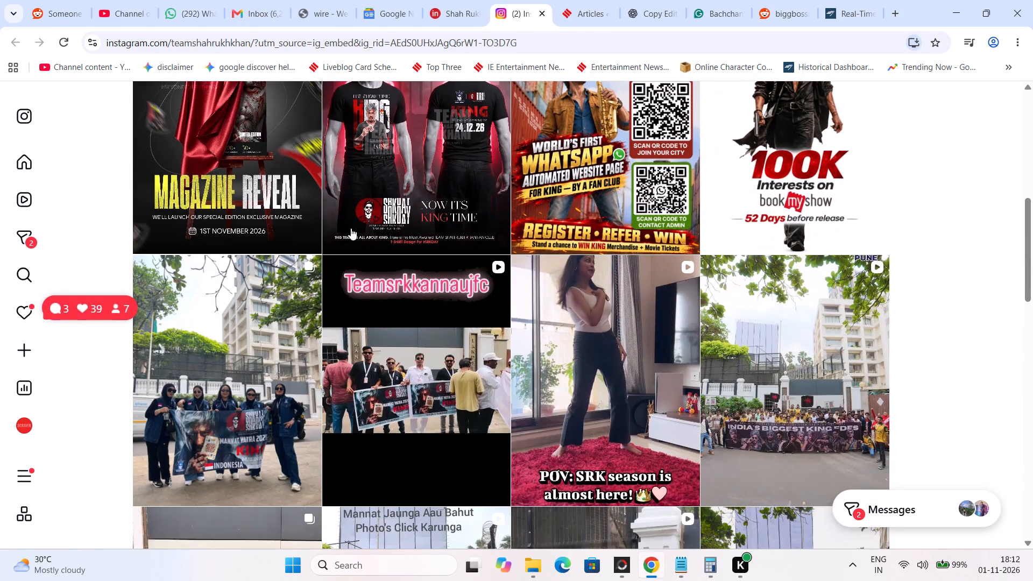
pyautogui.scroll(-4, 351, 228)
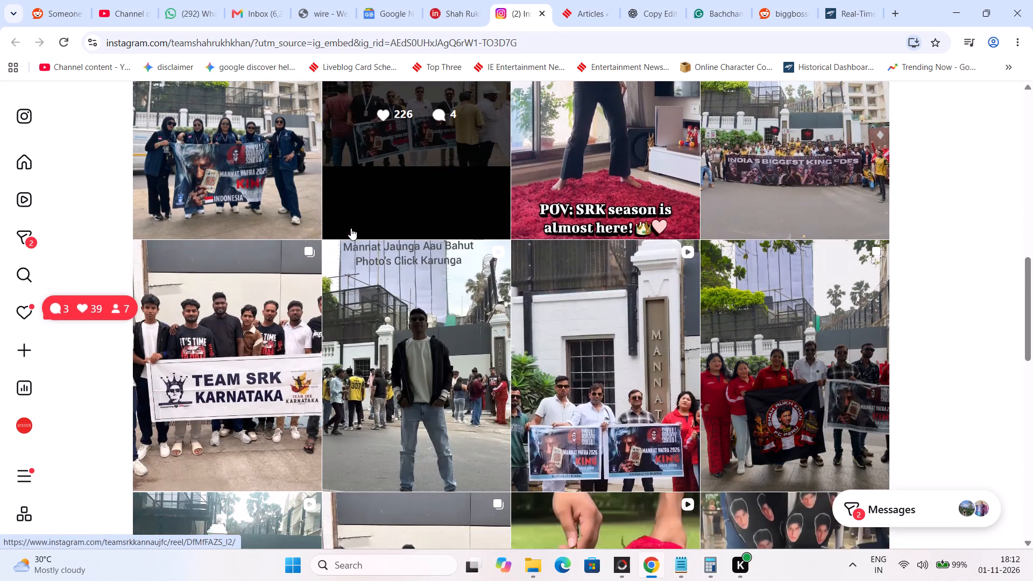
pyautogui.scroll(-9, 351, 228)
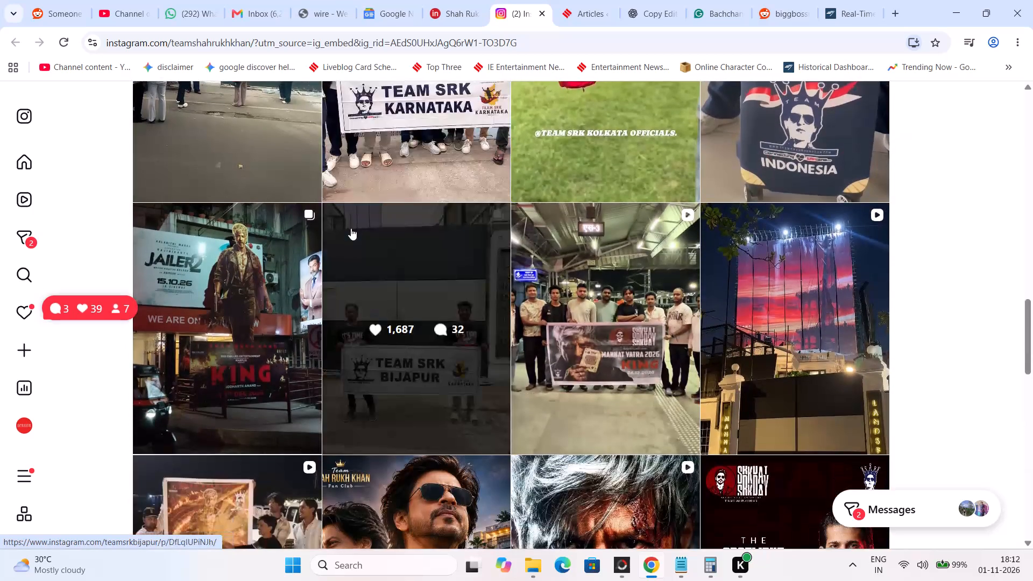
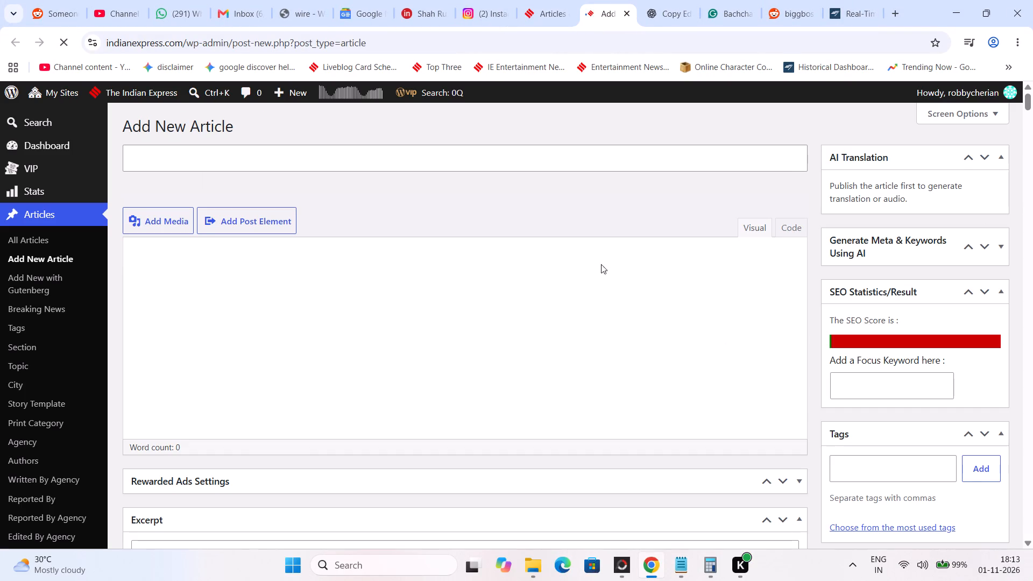
# Open the live Jailer 2 Collection Day 17 Updates article from its headline in the Chartbeat real-time dashboard.
pyautogui.click(834, 0)
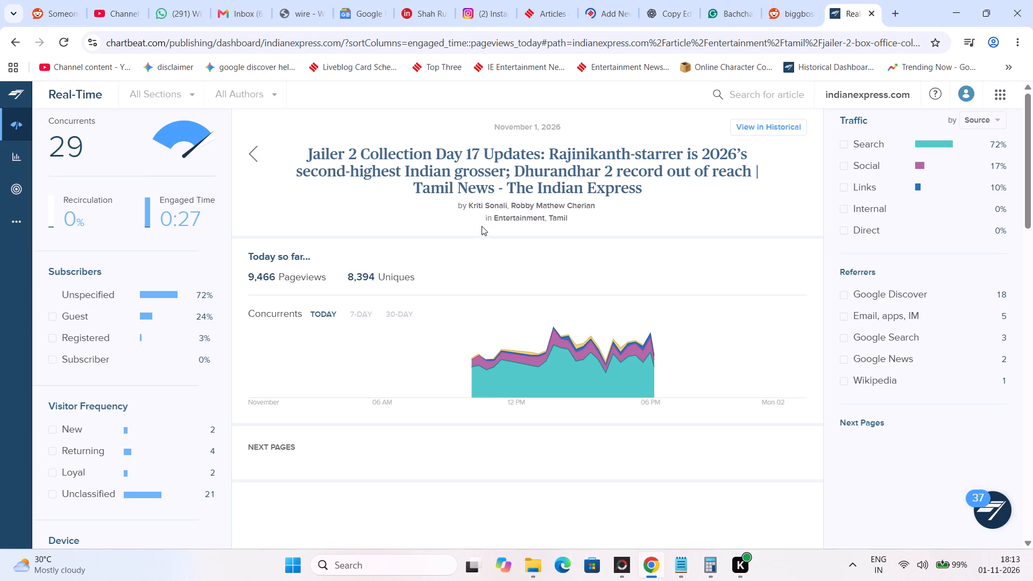
pyautogui.click(497, 192)
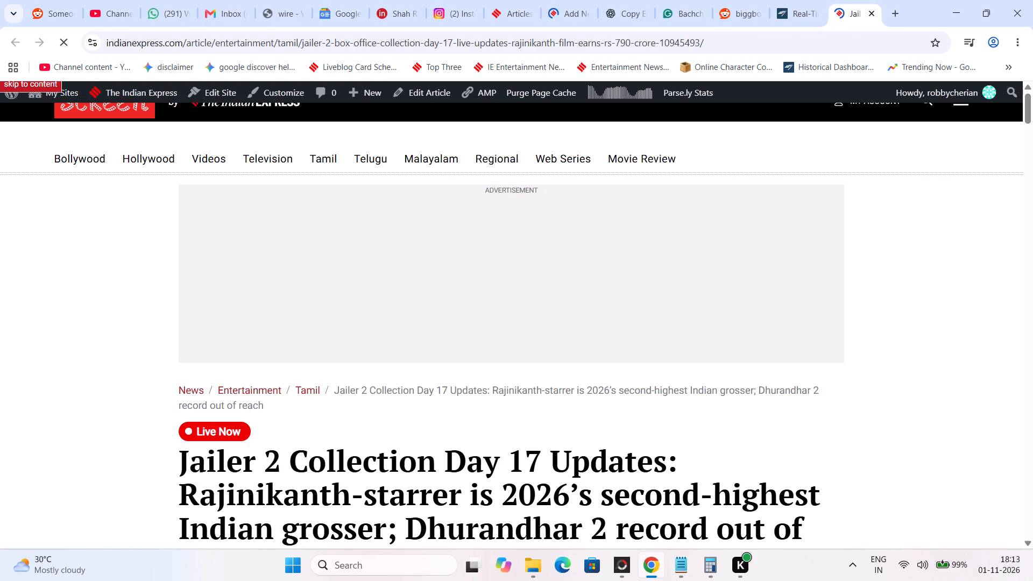
# Copy "Jailer 2 Collection Day 17 Updates:" from the live blog's headline into the title of the new article draft.
pyautogui.moveTo(673, 460); pyautogui.dragTo(161, 458)
pyautogui.hotkey('ctrl', 'c')
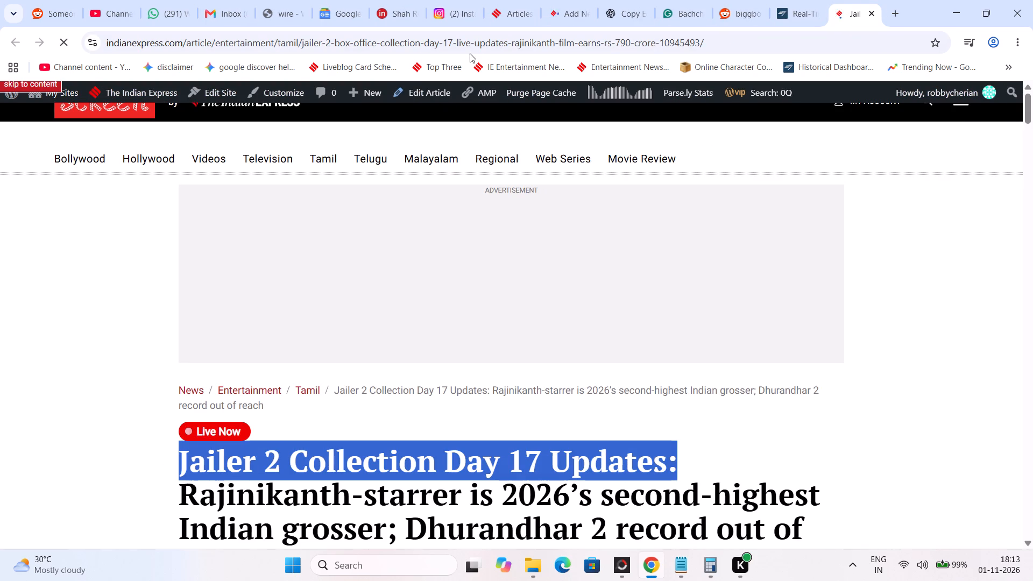
pyautogui.click(574, 0)
pyautogui.click(368, 162)
pyautogui.hotkey('ctrl', 'v')
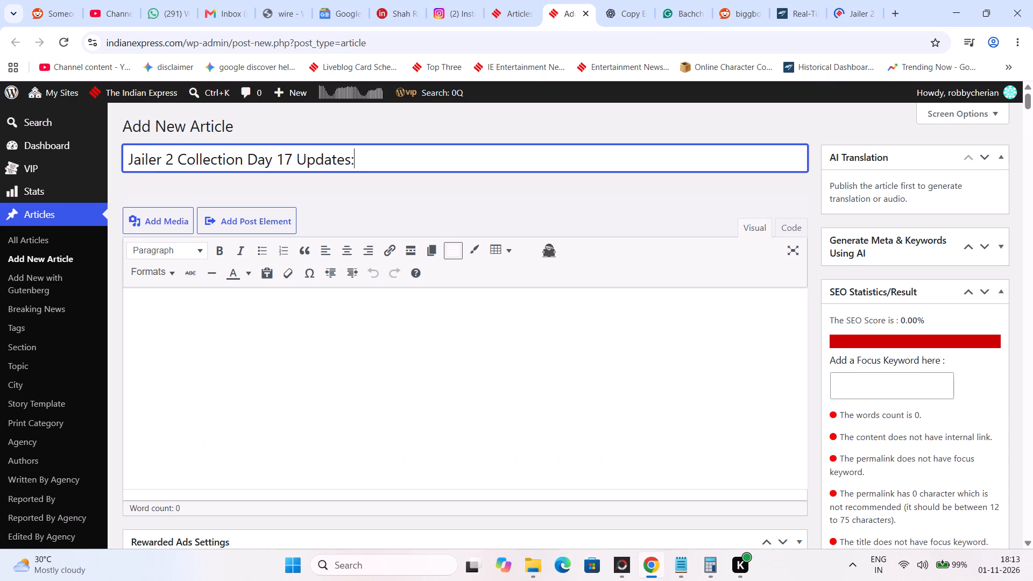
# Edit the draft's title so it reads "Jailer 2 Box Office Collection Day 18 Updates:".
pyautogui.click(180, 163)
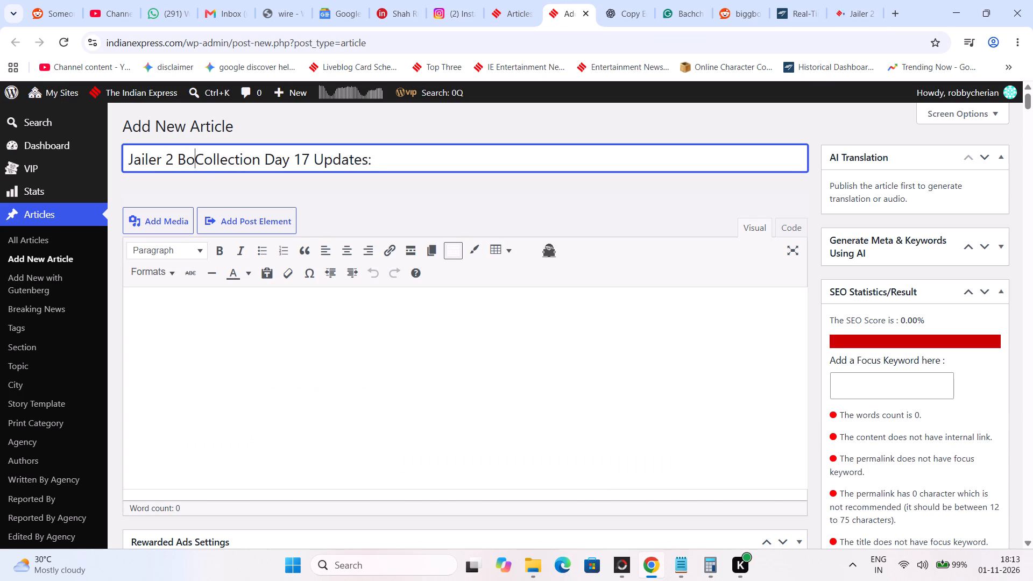
pyautogui.press('Right')
pyautogui.press('Right')
pyautogui.press('Right')
pyautogui.press('Right')
pyautogui.press('Right')
pyautogui.press('Right')
pyautogui.press('Right')
pyautogui.press('Right')
pyautogui.press('Right')
pyautogui.press('Right')
pyautogui.press('Right')
pyautogui.press('Right')
pyautogui.press('Right')
pyautogui.press('Right')
pyautogui.press('Right')
pyautogui.press('Right')
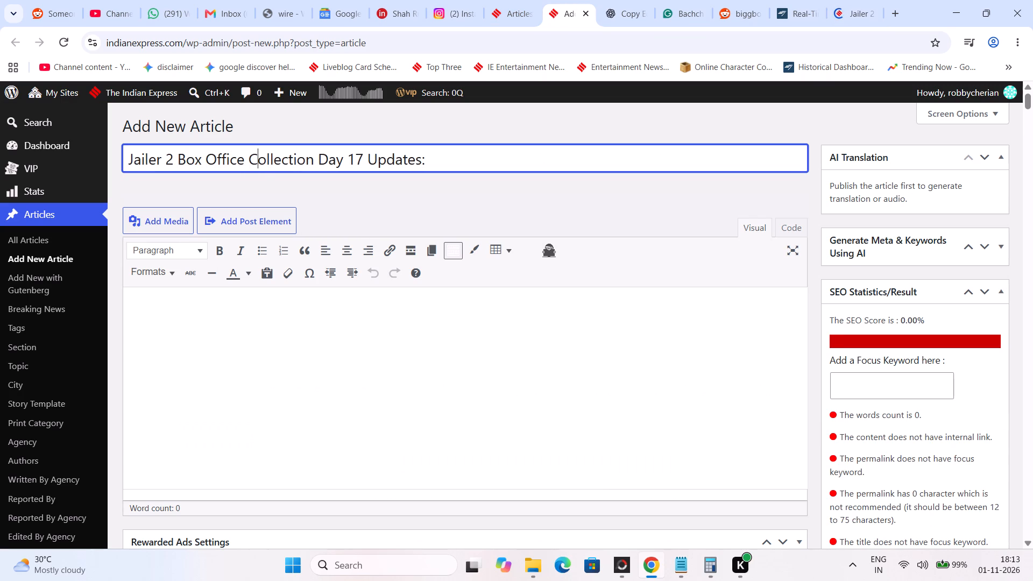
pyautogui.press('Right')
pyautogui.press('BackSpace')
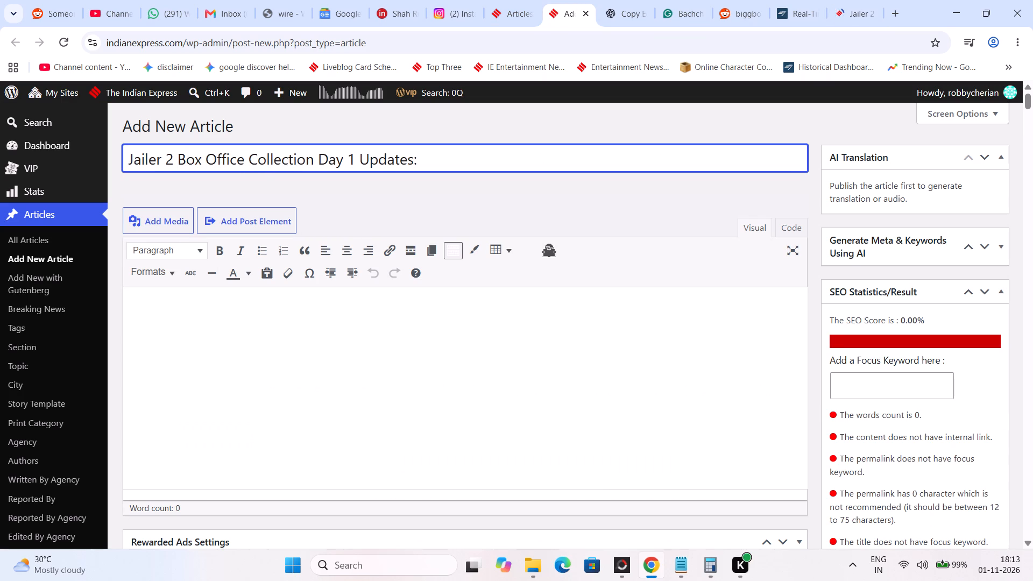
pyautogui.press('8')
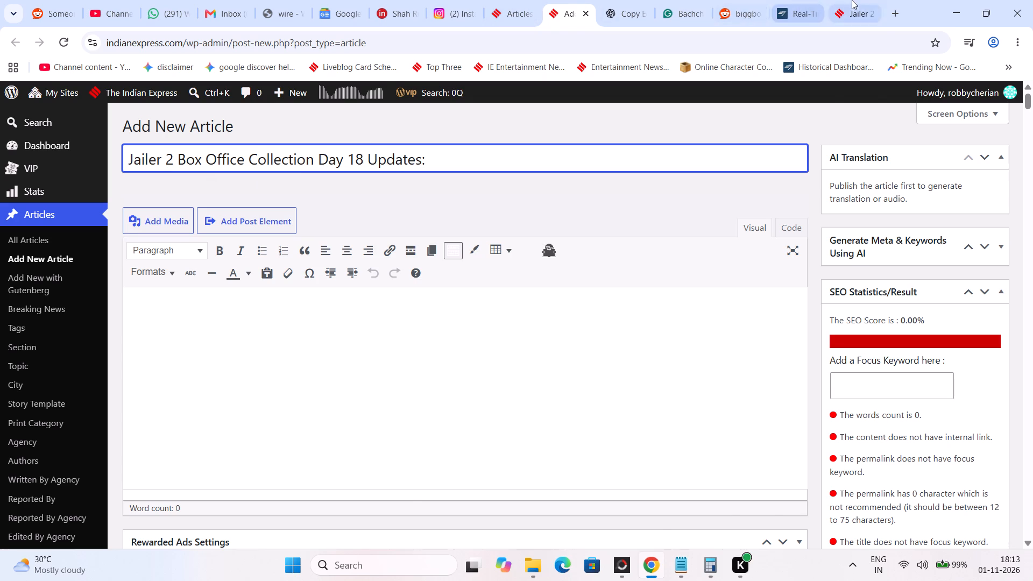
# Copy the bold lead-in "Jailer 2 Box Office Collection Day 17 Live Updates:" from the live blog's first paragraph into the draft's body.
pyautogui.click(852, 0)
pyautogui.scroll(-12, 562, 366)
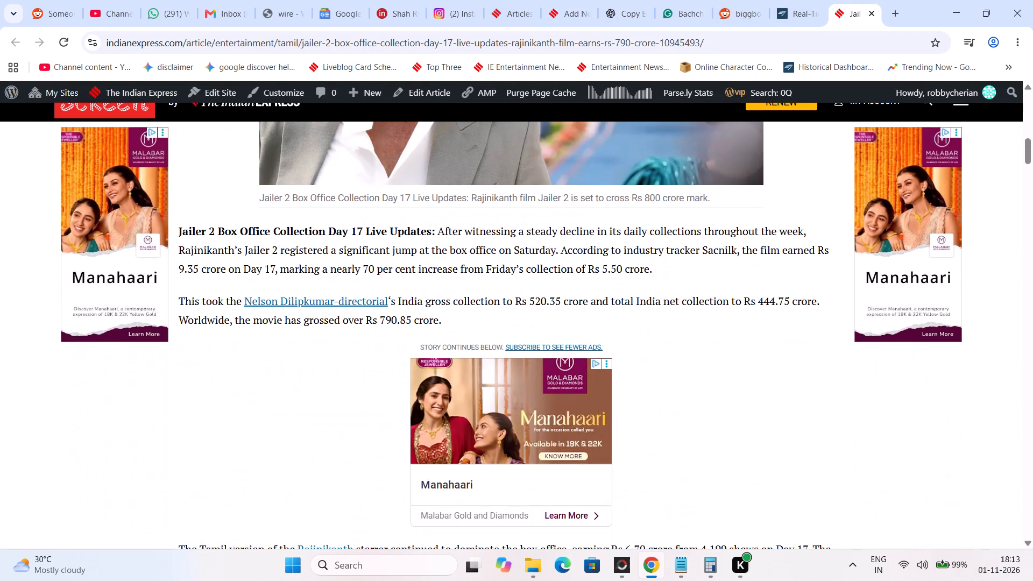
pyautogui.moveTo(442, 233); pyautogui.dragTo(168, 231)
pyautogui.hotkey('ctrl', 'c')
pyautogui.click(598, 0)
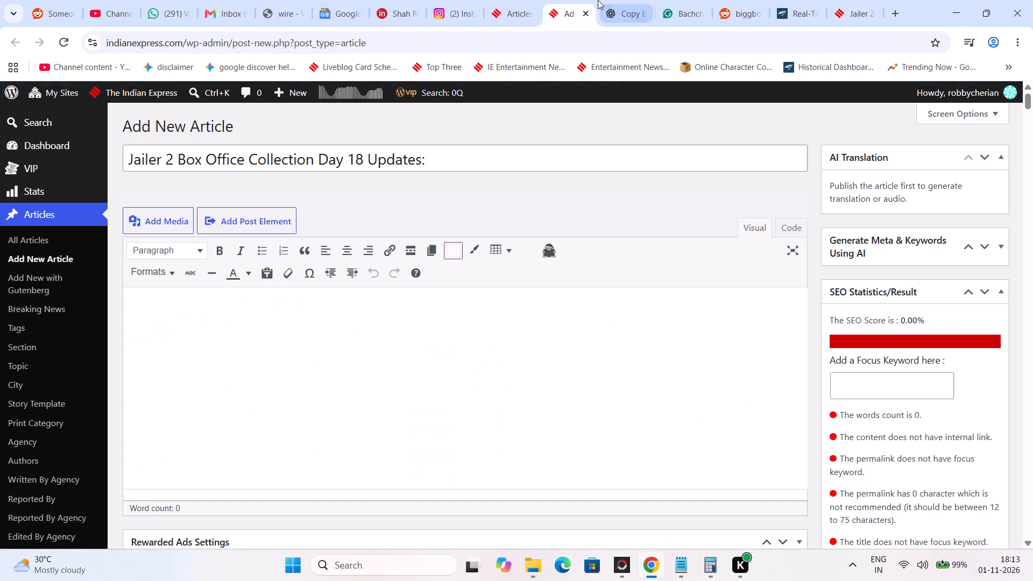
pyautogui.click(314, 314)
pyautogui.rightClick(314, 314)
pyautogui.click(376, 170)
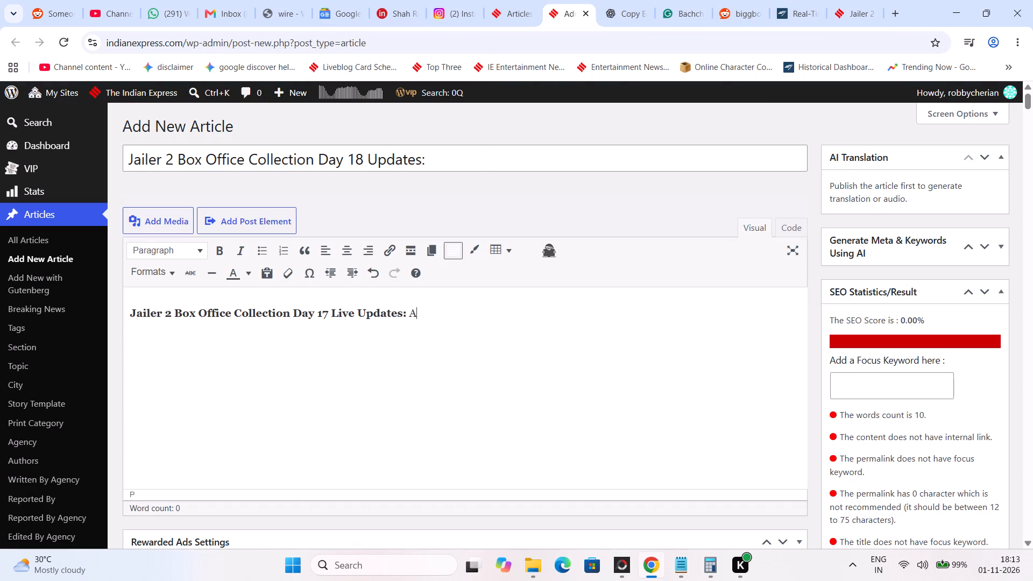
# Select the whole pasted lead-in line in the draft's body and bring up its editing options.
pyautogui.tripleClick(386, 304)
pyautogui.rightClick(386, 303)
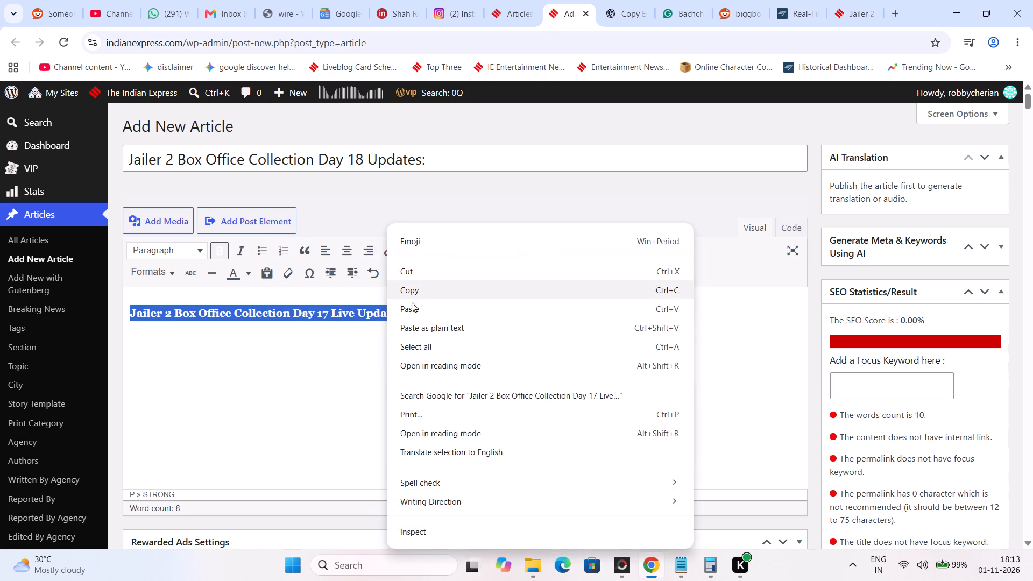
# Replace the body's bold lead-in with an unformatted version reading "Jailer 2 Box Office Collection Day 18 Live Updates:".
pyautogui.click(422, 329)
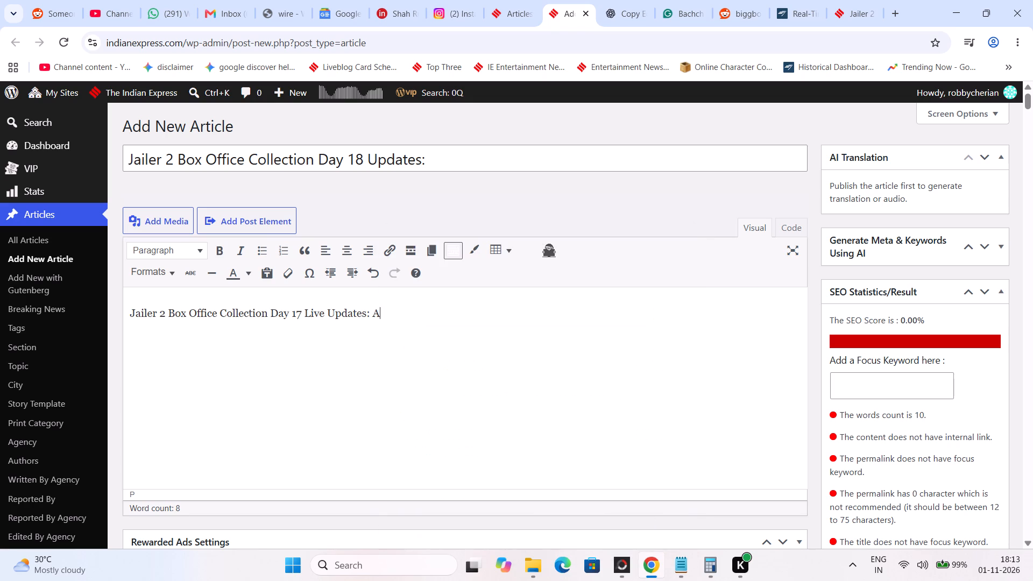
pyautogui.press('BackSpace')
pyautogui.click(298, 315)
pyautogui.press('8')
# Copy "Jailer 2" from the draft's body text and enter it as the article's focus keyword.
pyautogui.moveTo(168, 315); pyautogui.dragTo(98, 311)
pyautogui.hotkey('ctrl', 'c')
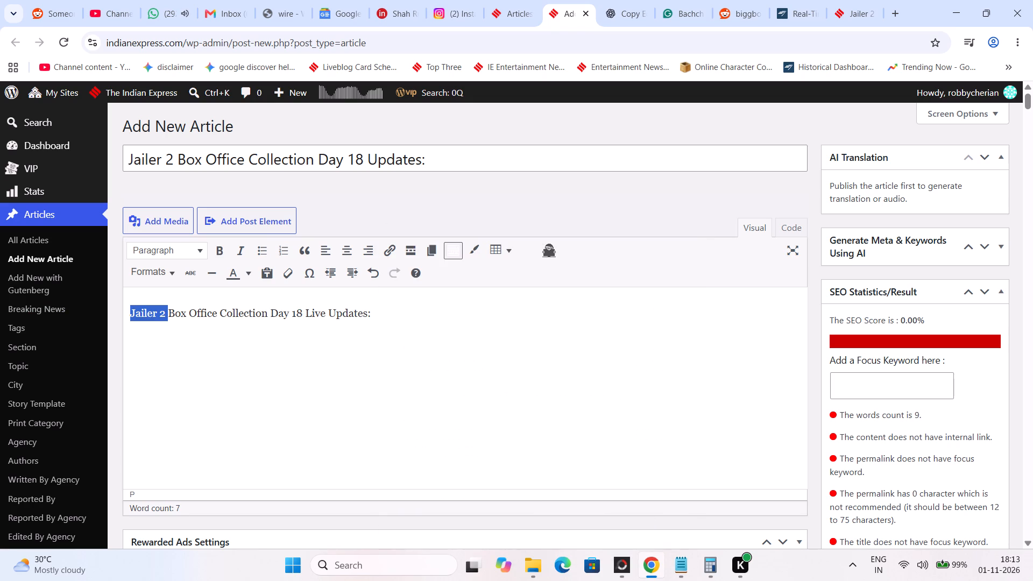
pyautogui.click(861, 383)
pyautogui.hotkey('ctrl', 'v')
# Add the copied "Jailer 2" as a tag on the article draft.
pyautogui.doubleClick(1032, 384)
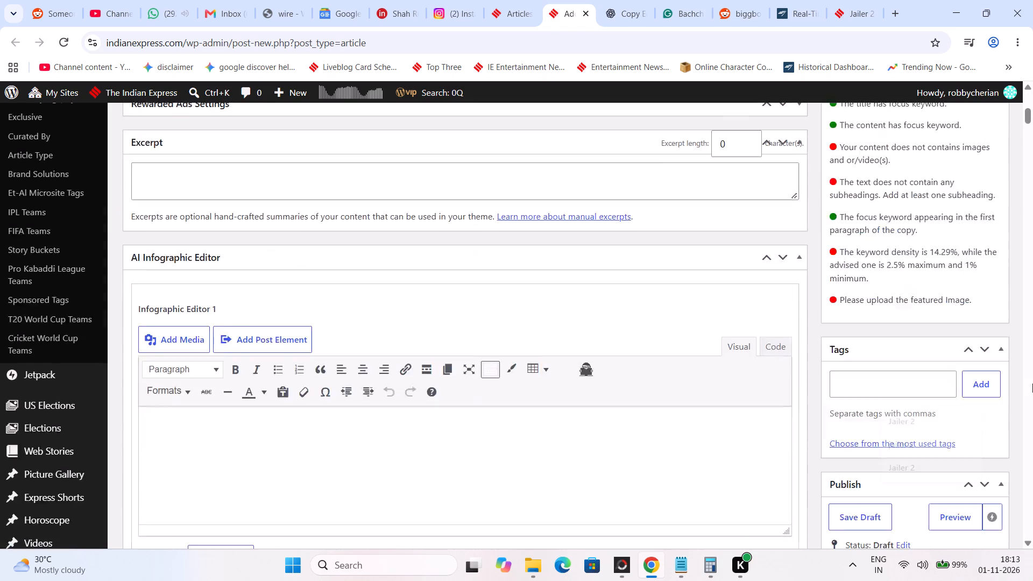
pyautogui.scroll(2, 914, 287)
pyautogui.click(885, 132)
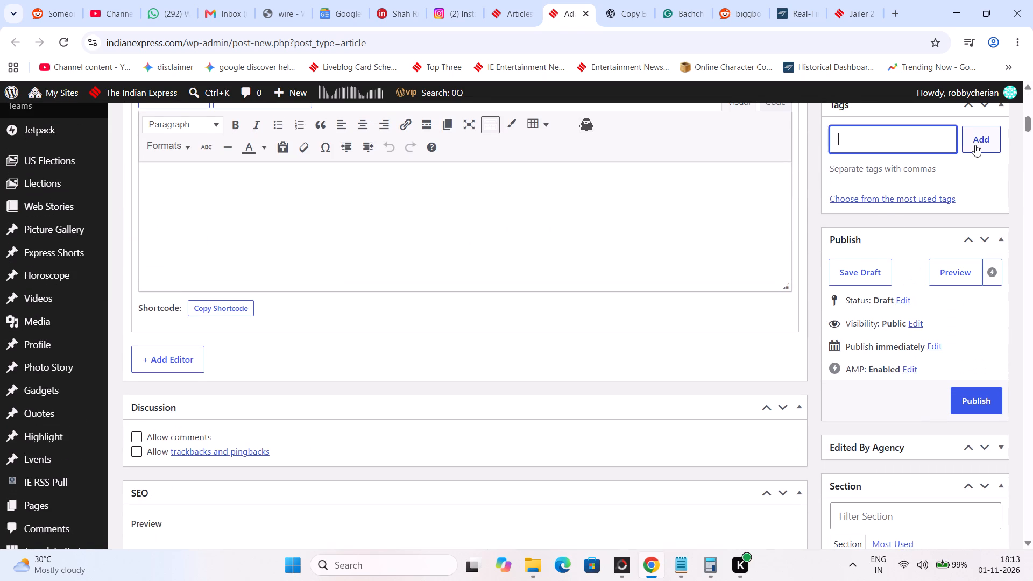
pyautogui.hotkey('ctrl', 'v')
pyautogui.click(976, 145)
# Switch to the open India Today story on Shah Rukh Khan's birthday and copy its web address.
pyautogui.click(362, 0)
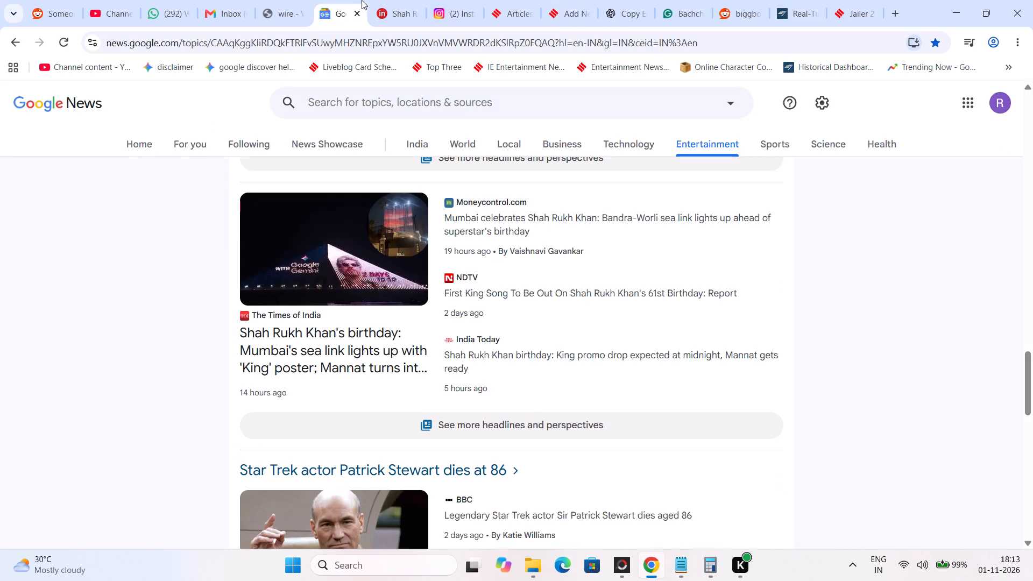
pyautogui.click(378, 0)
pyautogui.click(344, 0)
pyautogui.click(383, 3)
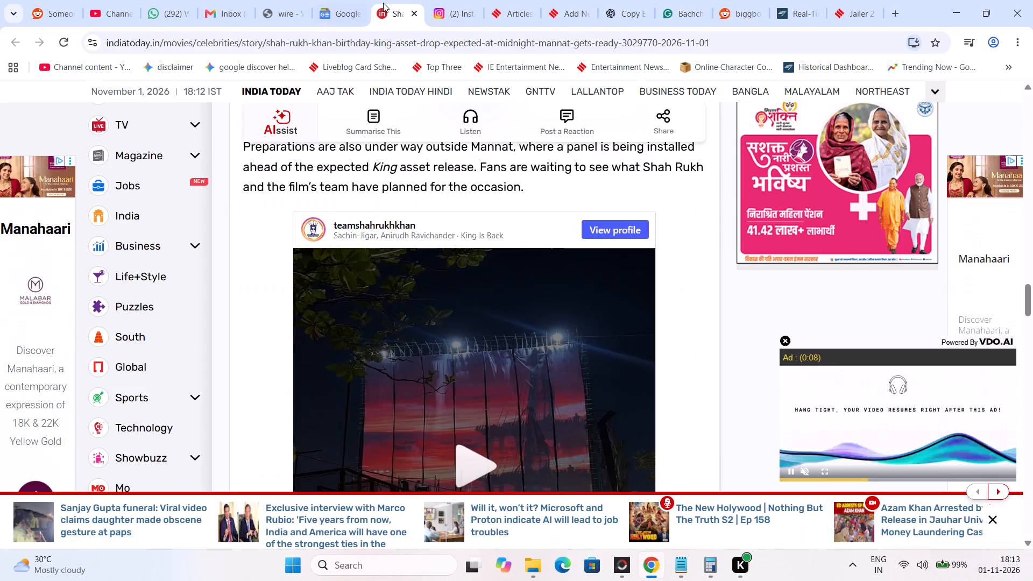
pyautogui.click(397, 45)
pyautogui.hotkey('ctrl', 'c')
# Go back to the beginning of the India Today story and look over its byline and opening paragraphs.
pyautogui.scroll(14, 486, 376)
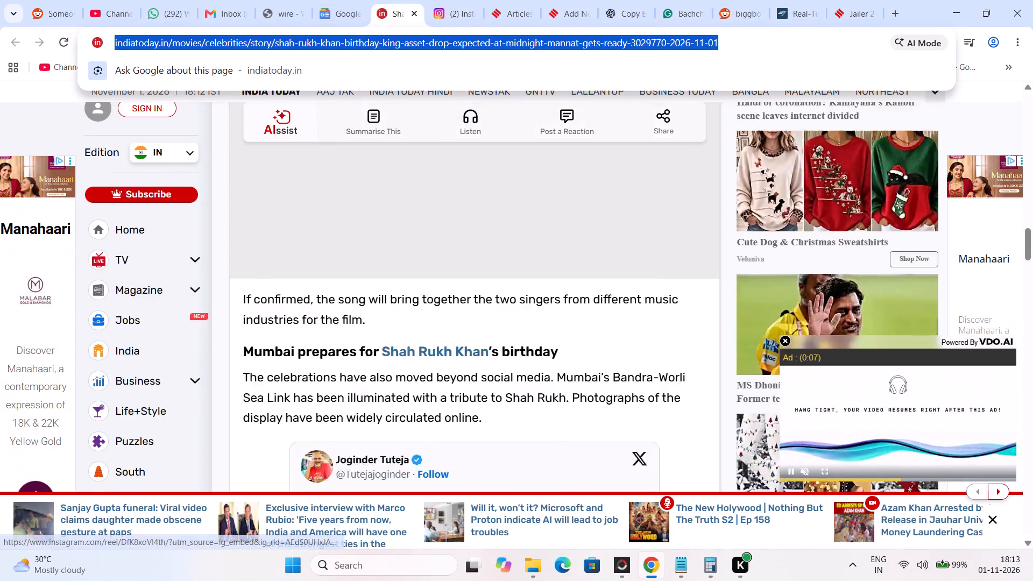
pyautogui.scroll(19, 493, 379)
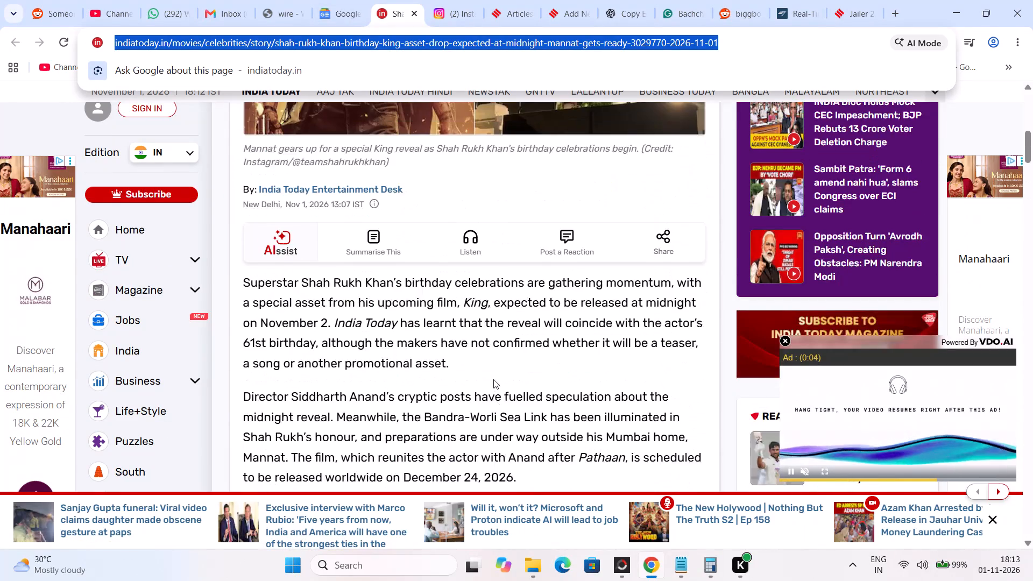
pyautogui.scroll(1, 493, 379)
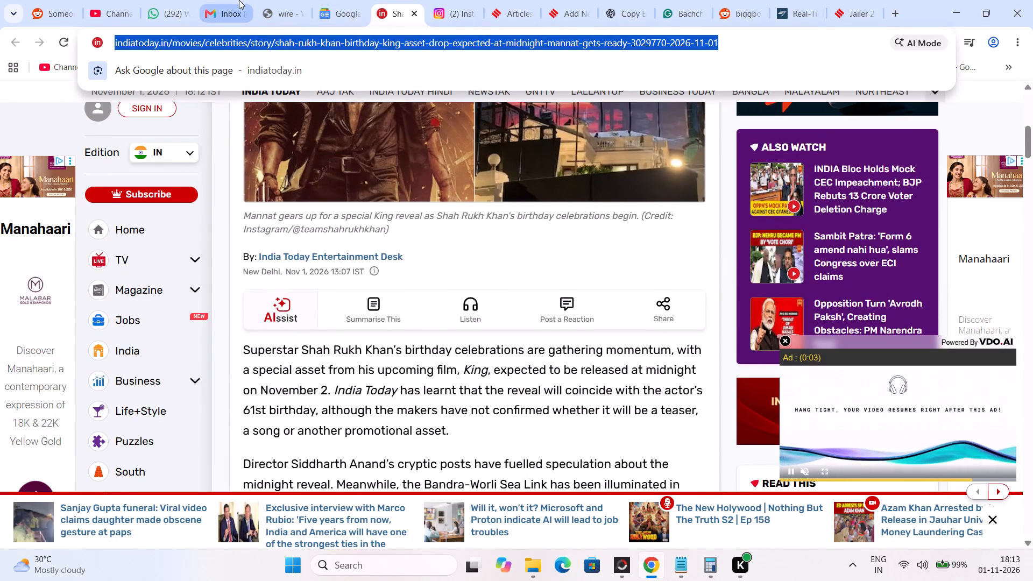
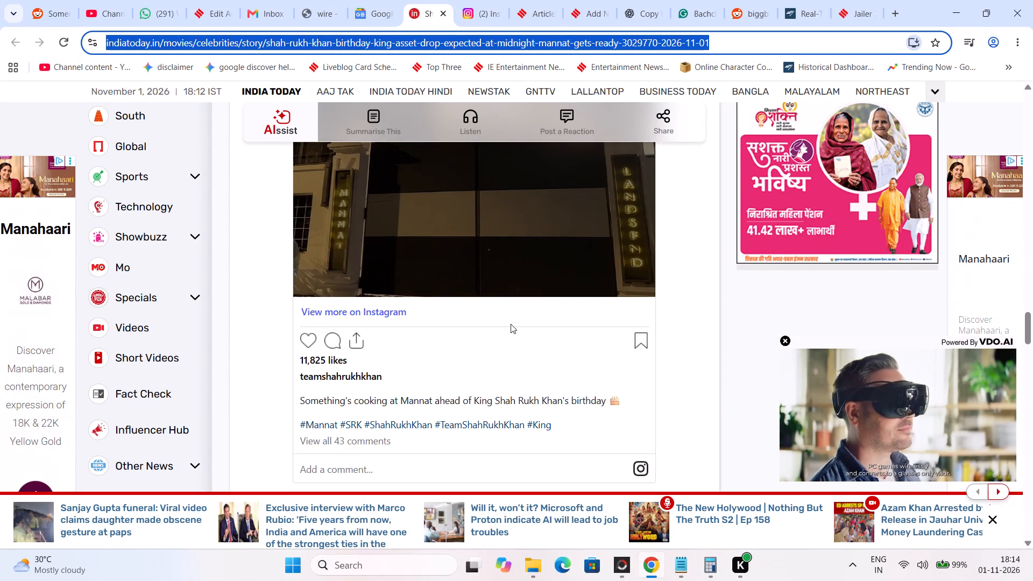
# Open the teamshahrukhkhan Instagram post about Mannat that is embedded in the India Today article.
pyautogui.click(511, 324)
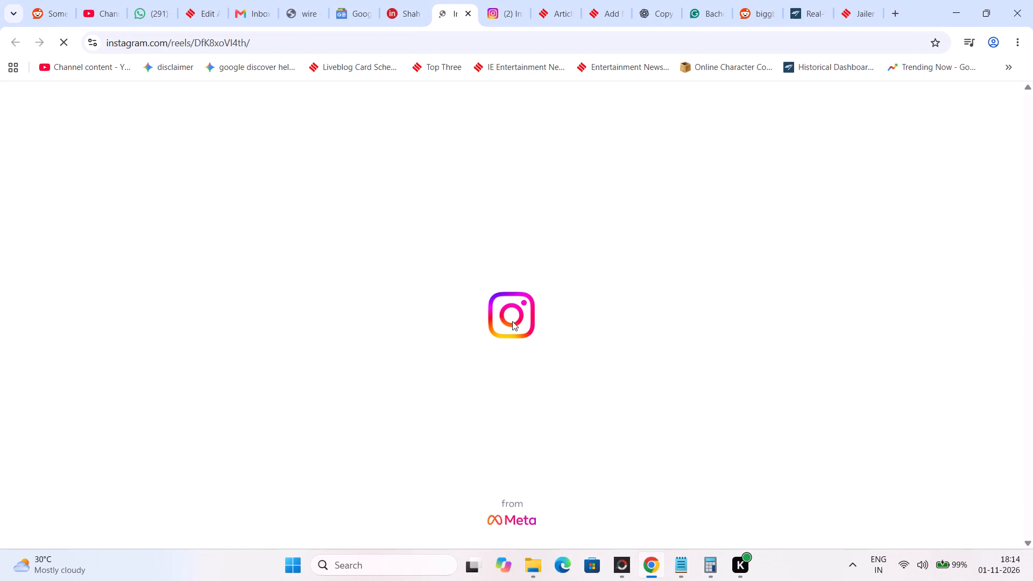
# Switch to the Chartbeat page, load X (Twitter) in its place and start a search there.
pyautogui.click(807, 4)
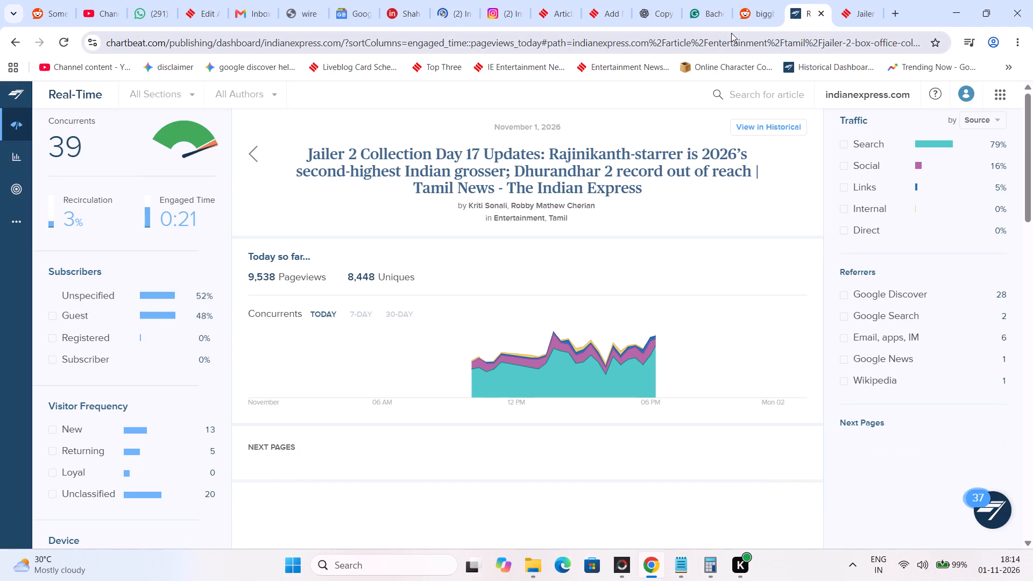
pyautogui.click(731, 33)
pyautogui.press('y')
pyautogui.tripleClick(731, 34)
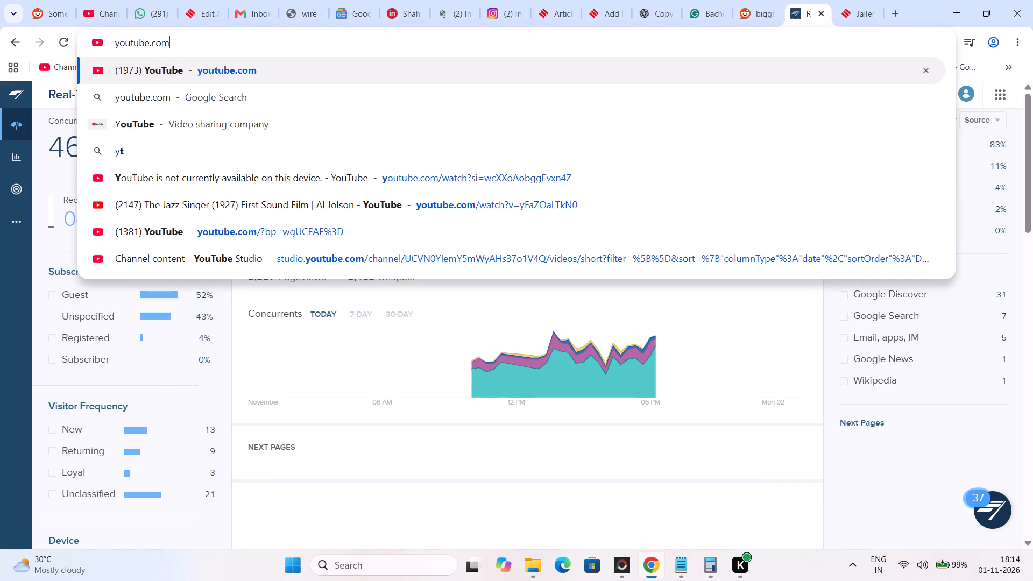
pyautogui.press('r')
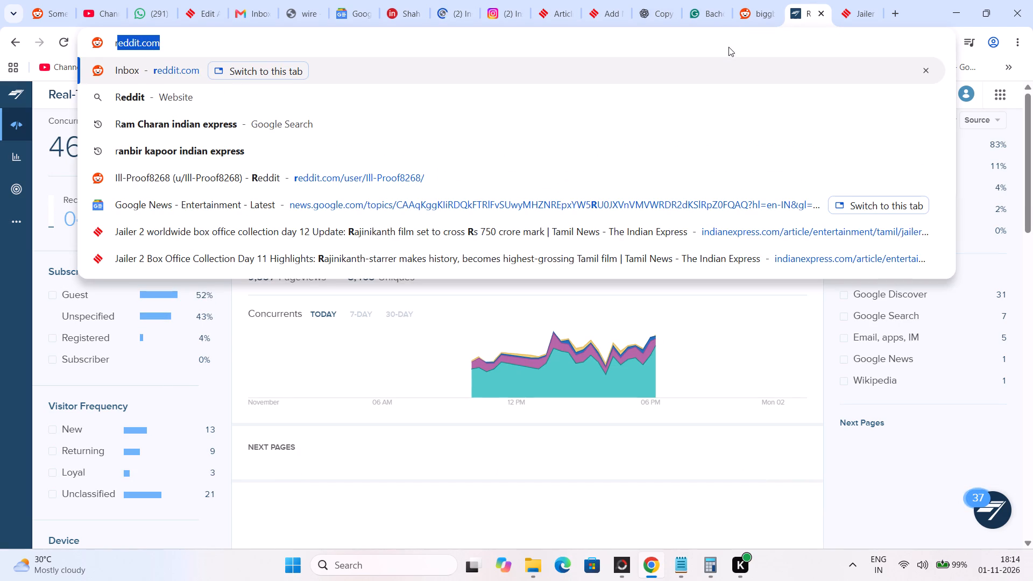
pyautogui.tripleClick(729, 45)
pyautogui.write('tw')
pyautogui.click(725, 62)
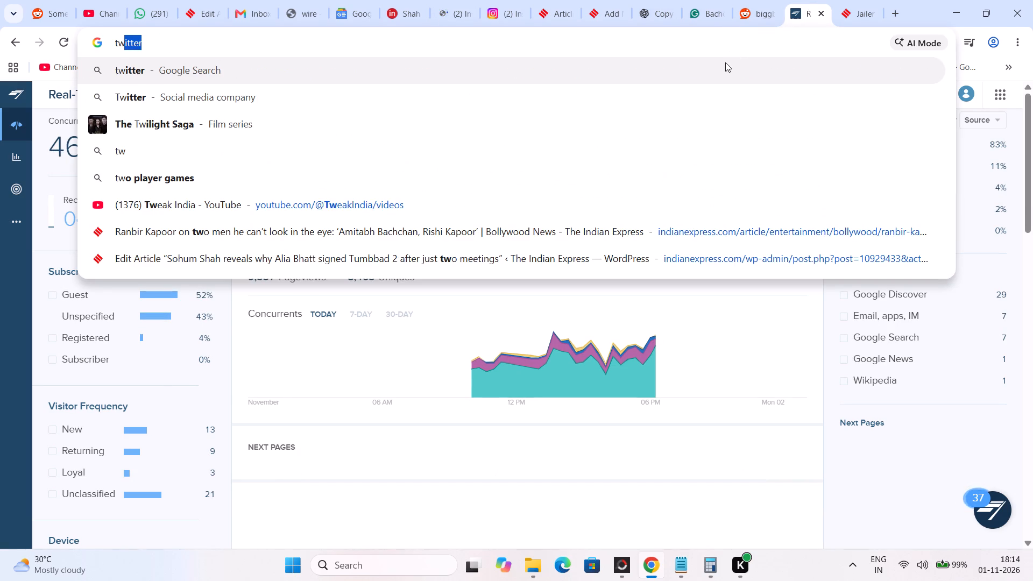
pyautogui.click(279, 236)
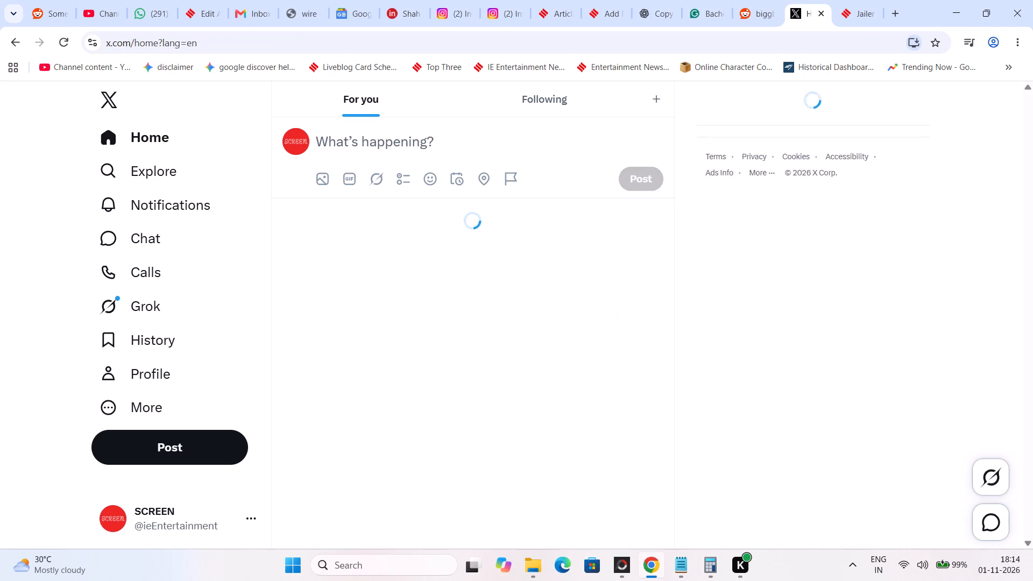
pyautogui.click(816, 99)
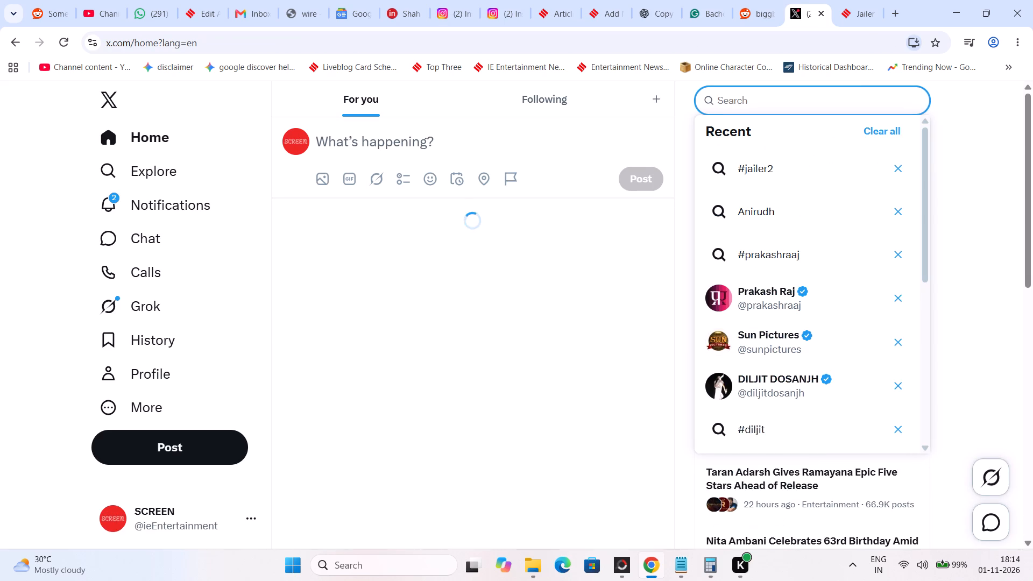
pyautogui.scroll(-3, 775, 281)
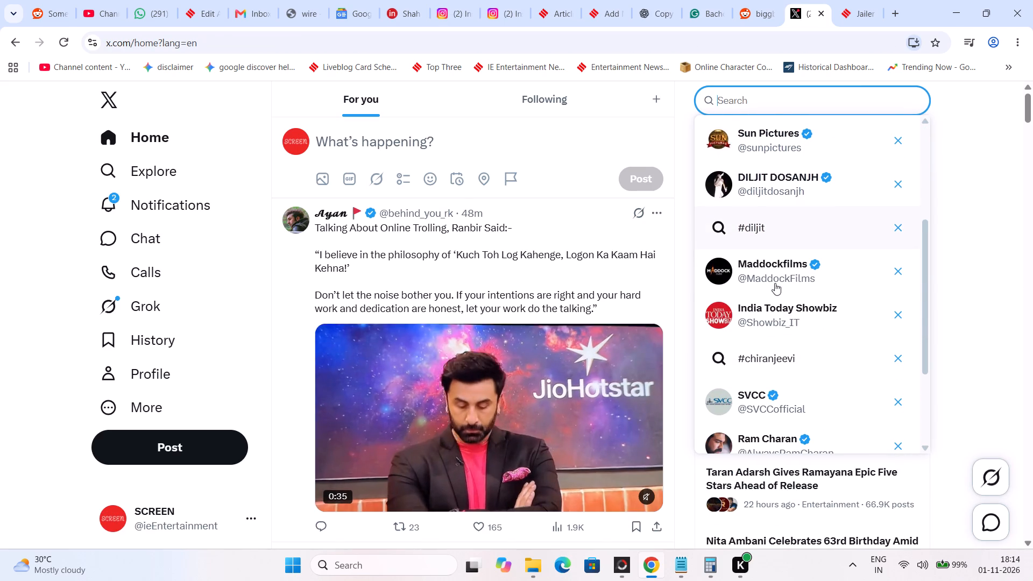
pyautogui.scroll(-2, 775, 283)
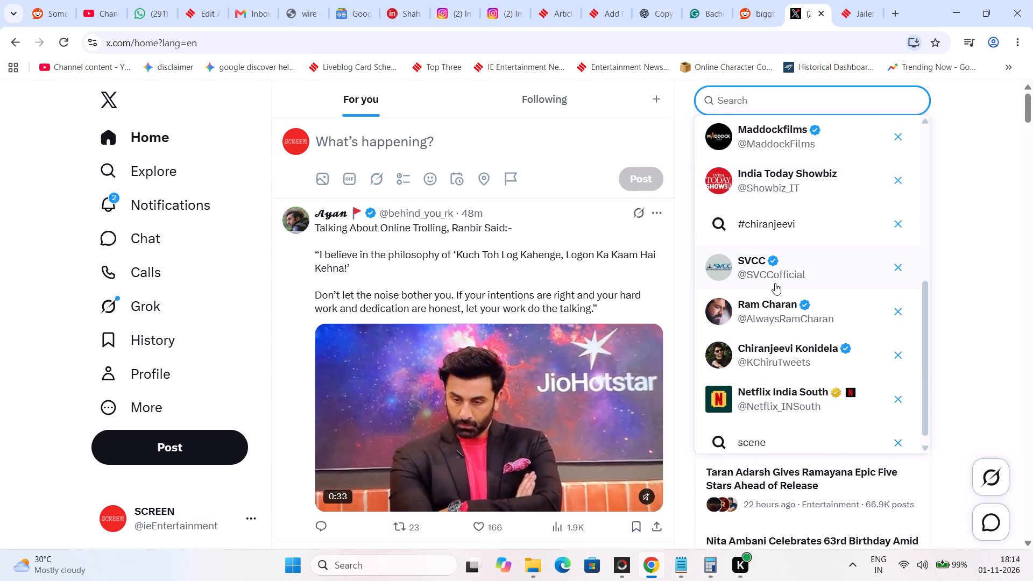
pyautogui.scroll(-2, 775, 283)
pyautogui.press('s')
pyautogui.write('hah')
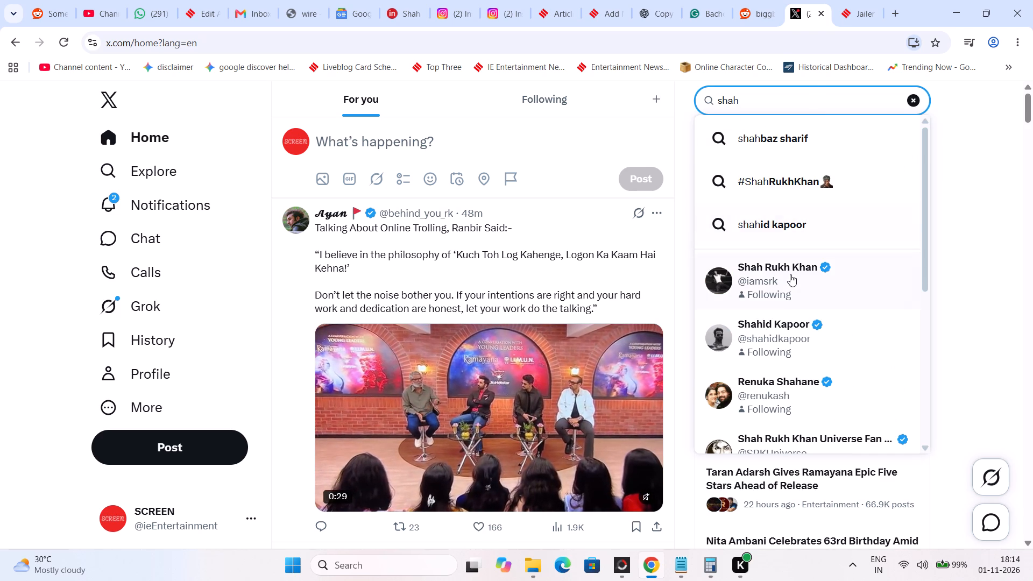
pyautogui.click(790, 274)
# Find Shah Rukh Khan's post thanking Google Gemini with the two night photos and bring up its link options.
pyautogui.scroll(-8, 618, 284)
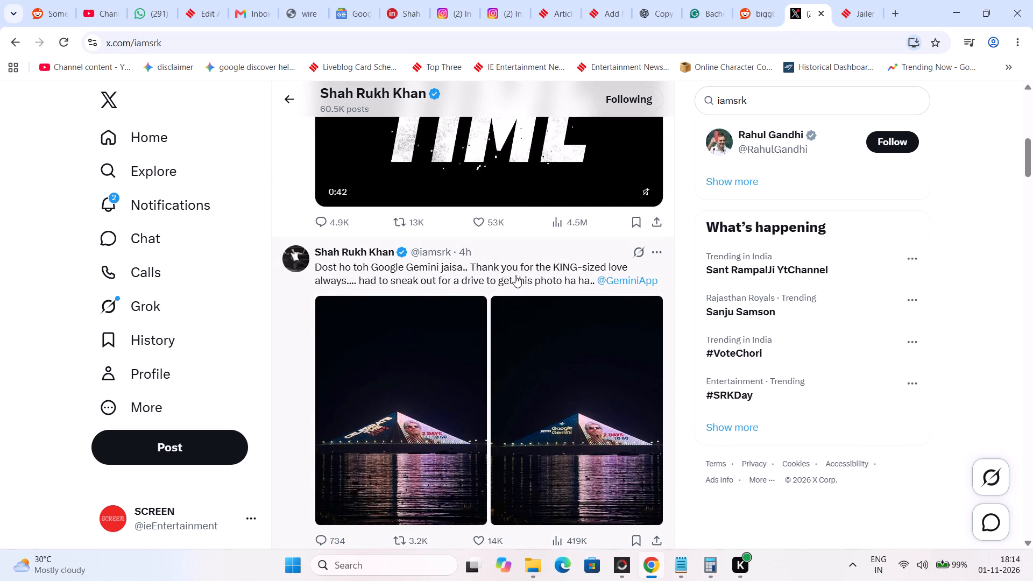
pyautogui.rightClick(461, 254)
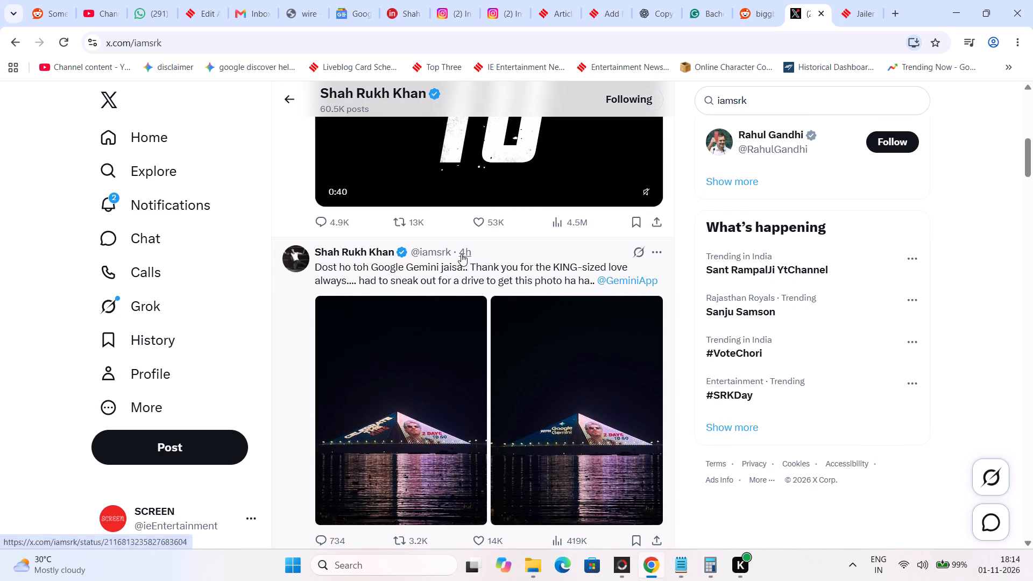
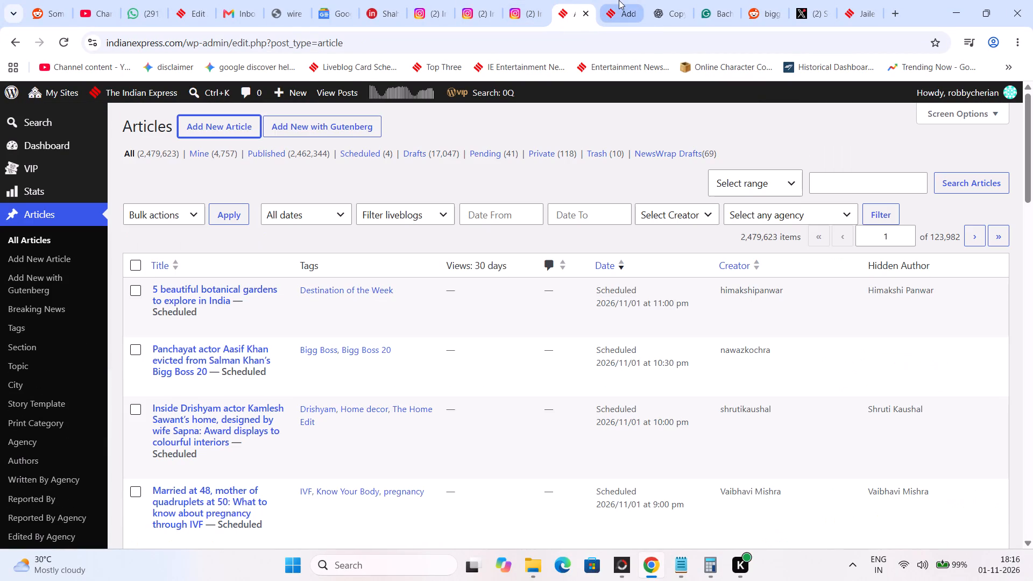
# Copy the Day 17 article's opening excerpt phrase into the new article's Excerpt as "Jailer 2 Movie Worldwide Box Office Collection Day 18 Report Live Updates:".
pyautogui.click(879, 0)
pyautogui.scroll(7, 360, 419)
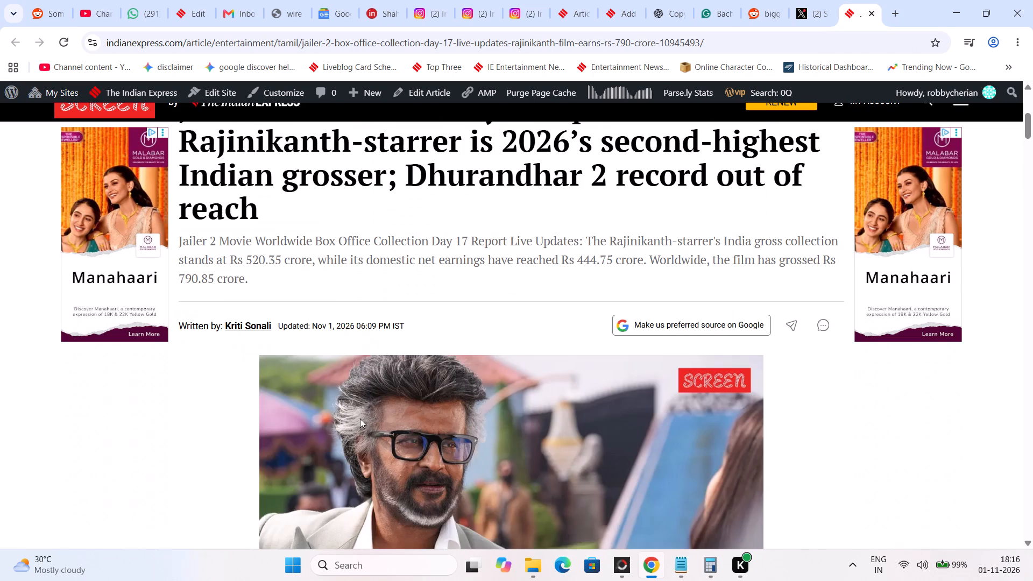
pyautogui.moveTo(582, 258); pyautogui.dragTo(231, 258)
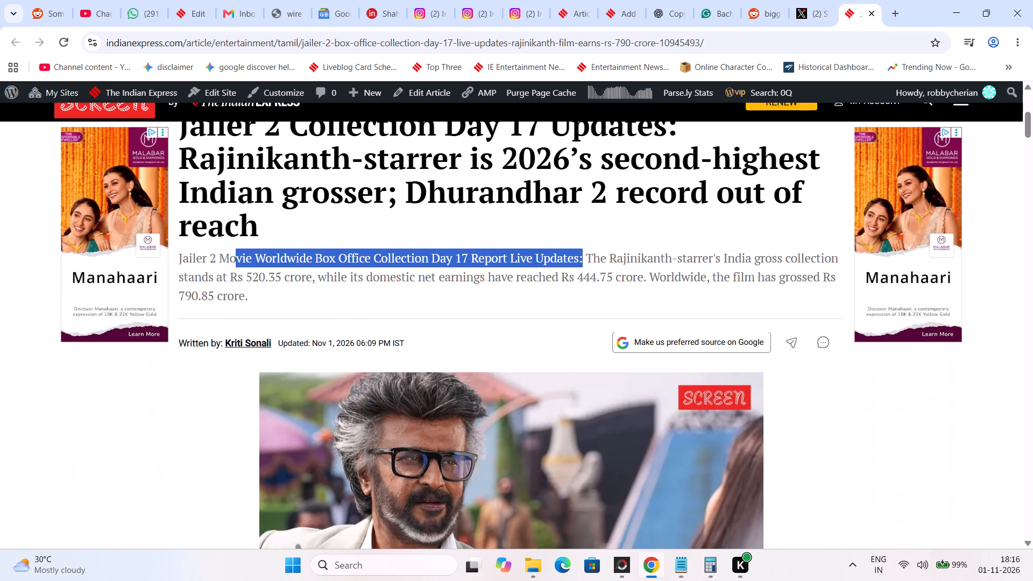
pyautogui.moveTo(231, 258); pyautogui.dragTo(172, 258)
pyautogui.hotkey('ctrl', 'c')
pyautogui.click(622, 1)
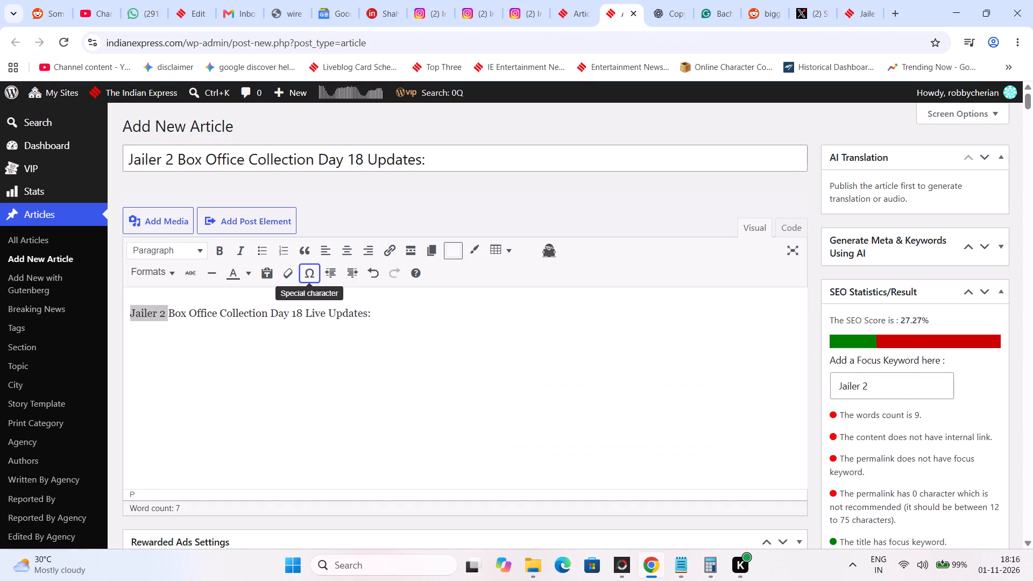
pyautogui.scroll(-4, 263, 430)
pyautogui.click(266, 334)
pyautogui.hotkey('ctrl', 'v')
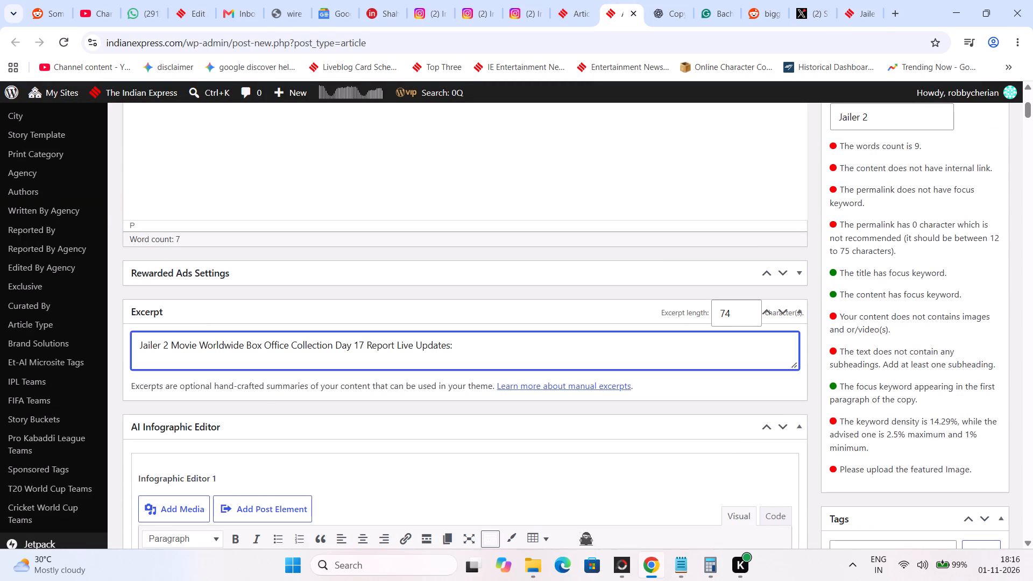
pyautogui.click(364, 339)
pyautogui.press('8')
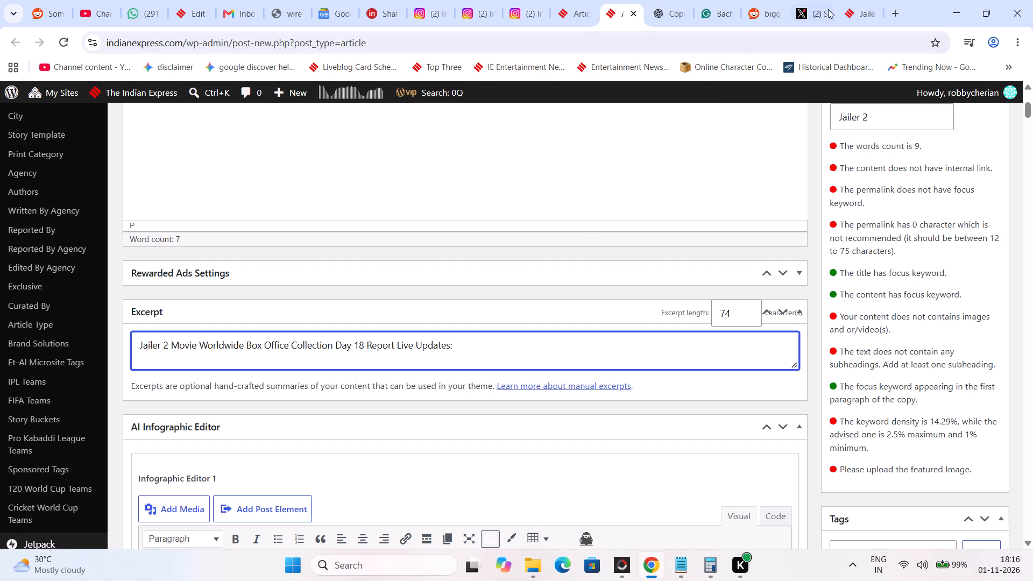
pyautogui.click(878, 0)
pyautogui.click(433, 97)
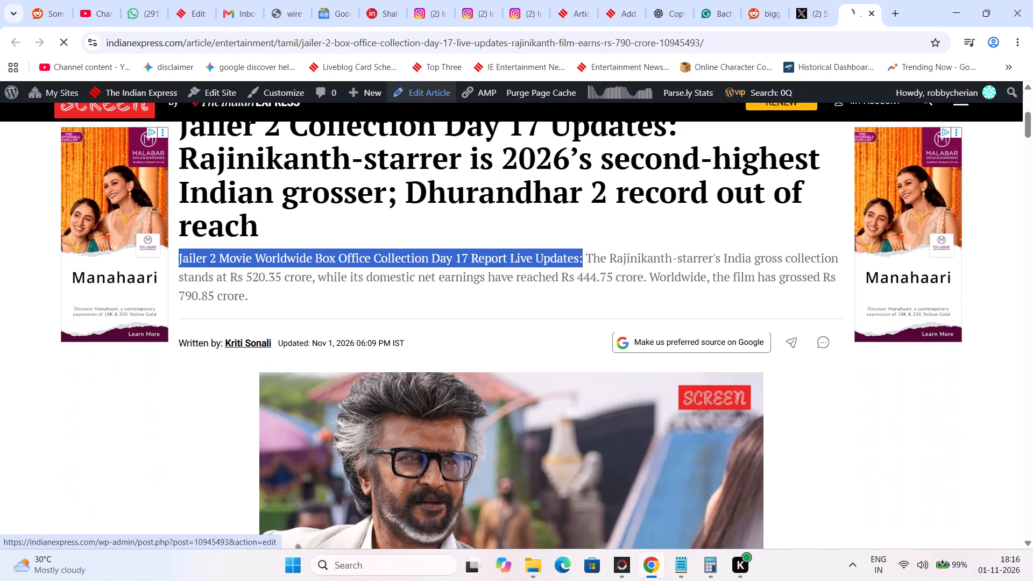
pyautogui.scroll(-20, 418, 230)
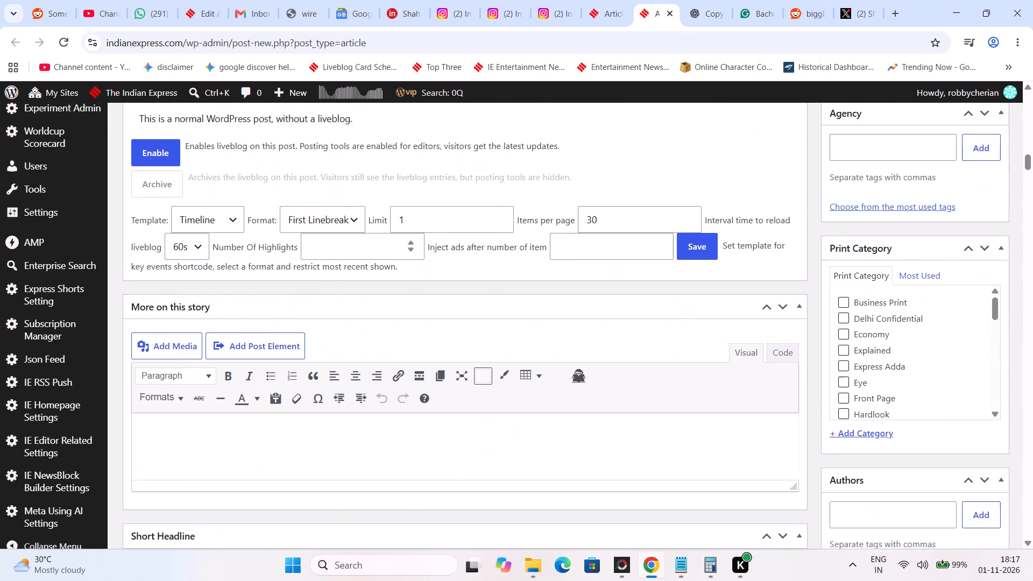
pyautogui.click(157, 278)
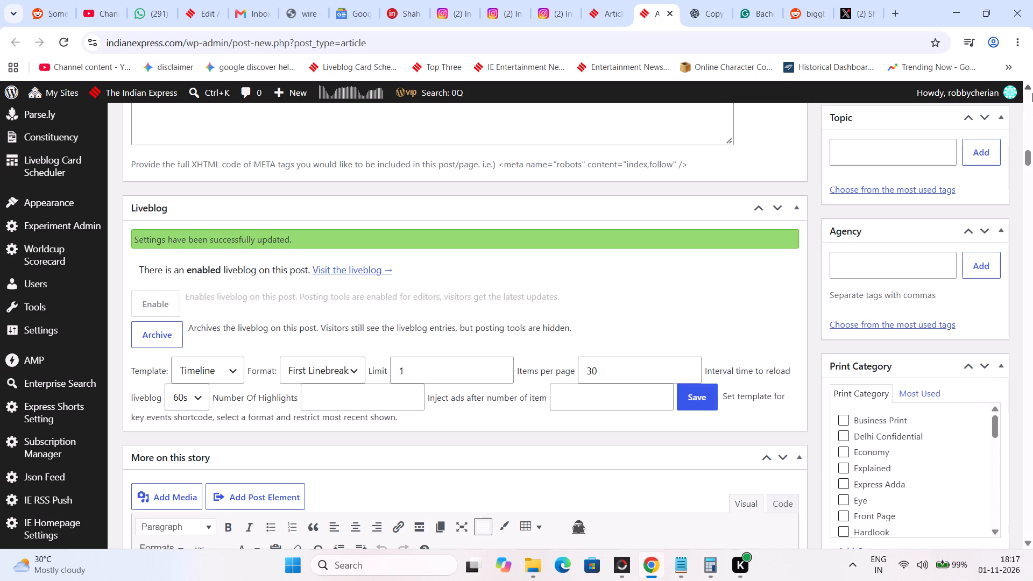
# Filter Edited By for "jyot", assign the matching editor, and choose Web Team as the Print / Web Author.
pyautogui.hotkey('ctrl', 'f')
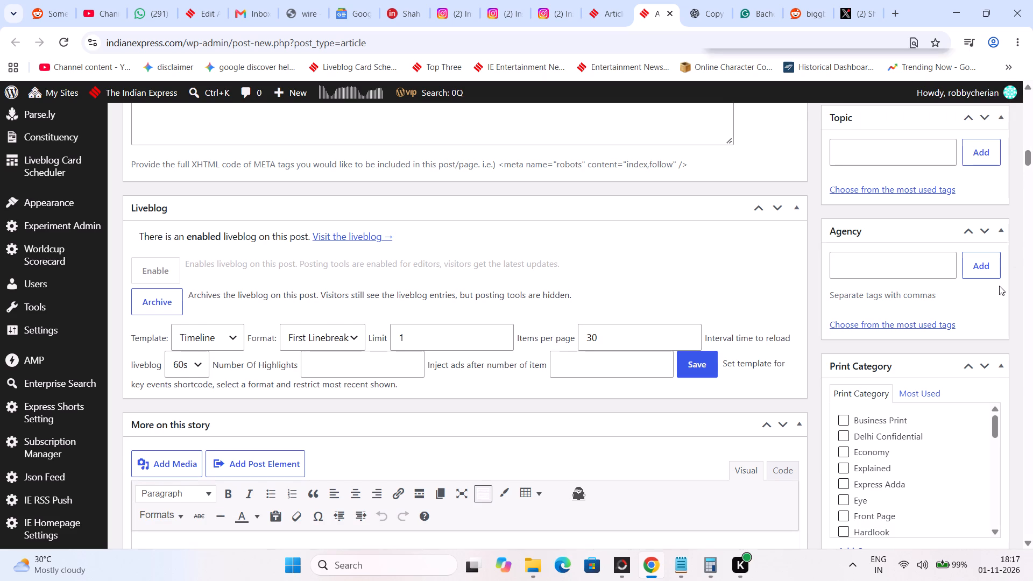
pyautogui.write('kr')
pyautogui.press('BackSpace')
pyautogui.press('BackSpace')
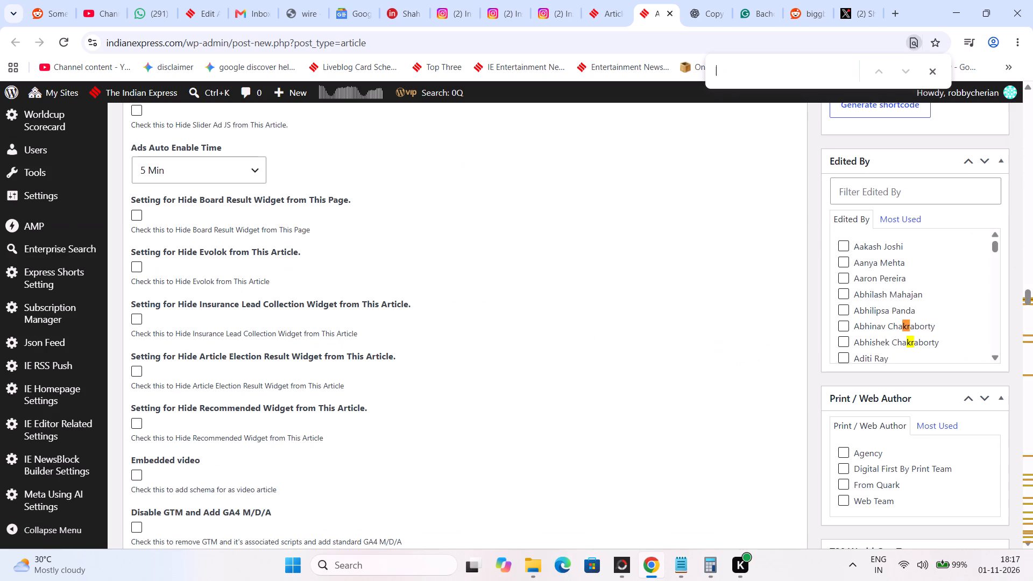
pyautogui.press('BackSpace')
pyautogui.write('author')
pyautogui.press('Return')
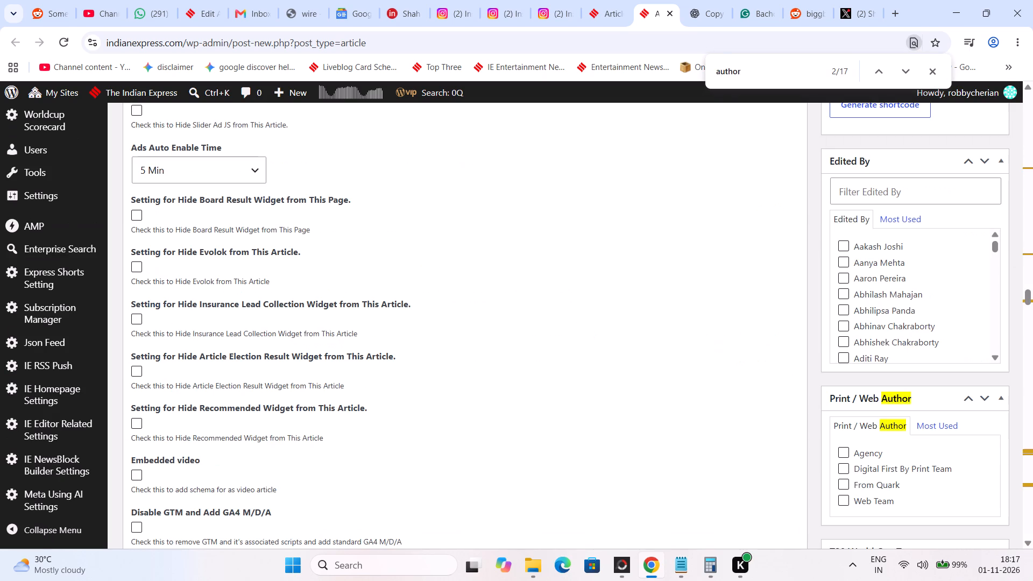
pyautogui.click(936, 196)
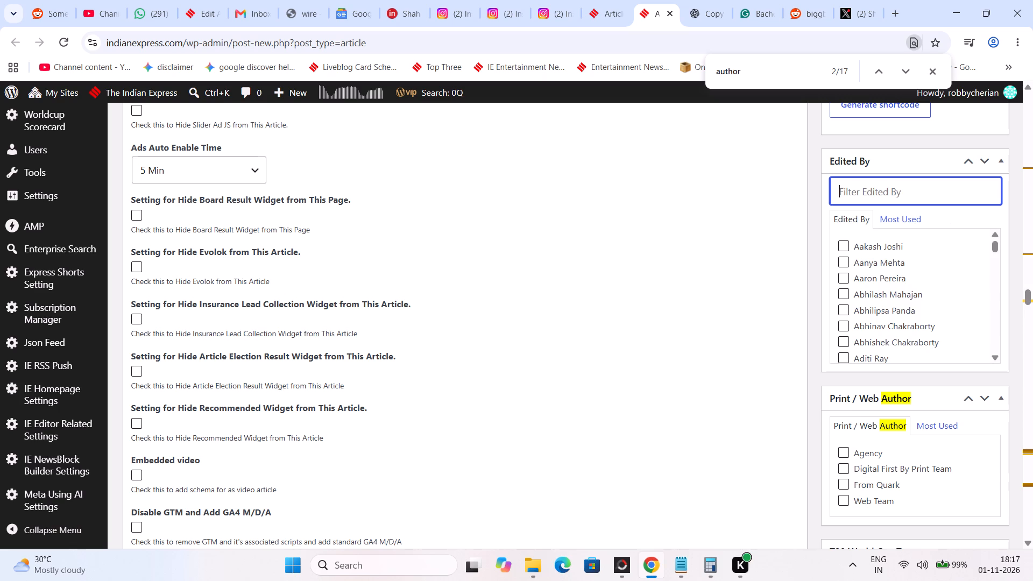
pyautogui.write('jyot')
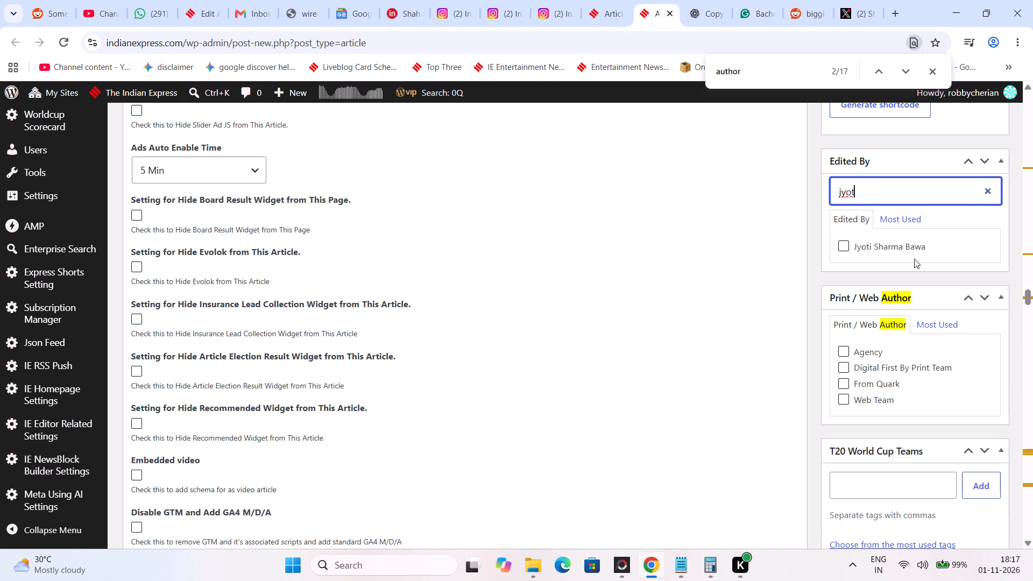
pyautogui.click(914, 253)
pyautogui.click(914, 246)
pyautogui.click(858, 402)
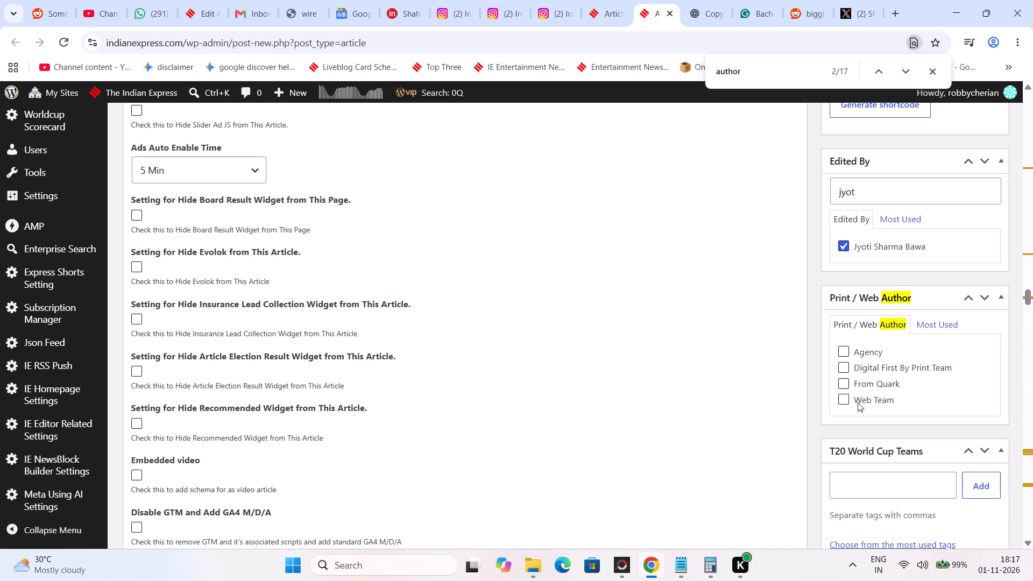
# Add the Day 17 article's writer to the new article's Authors.
pyautogui.click(1032, 176)
pyautogui.click(1032, 176)
pyautogui.moveTo(1032, 175); pyautogui.dragTo(1031, 154)
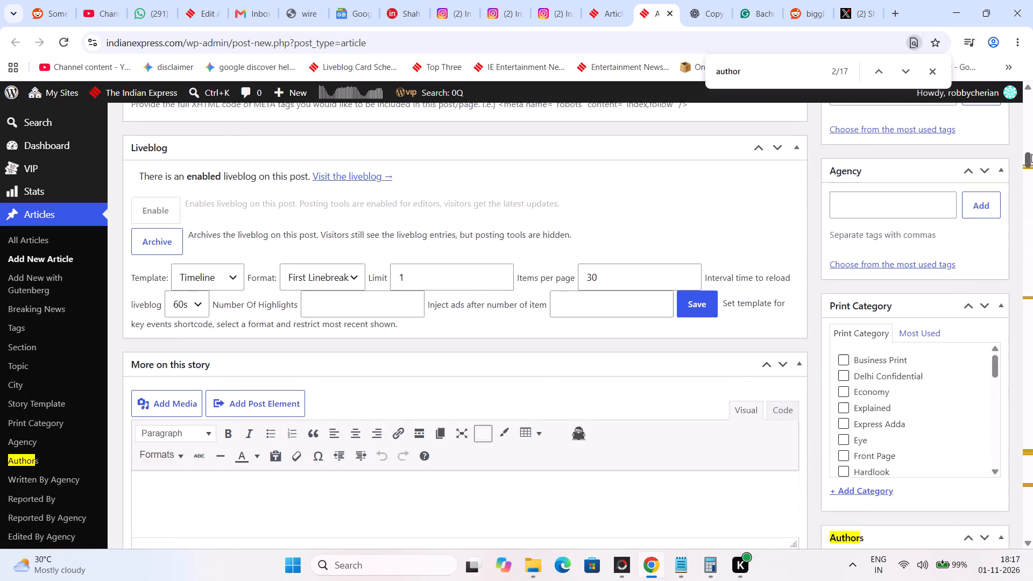
pyautogui.moveTo(1031, 154); pyautogui.dragTo(1032, 162)
pyautogui.click(897, 309)
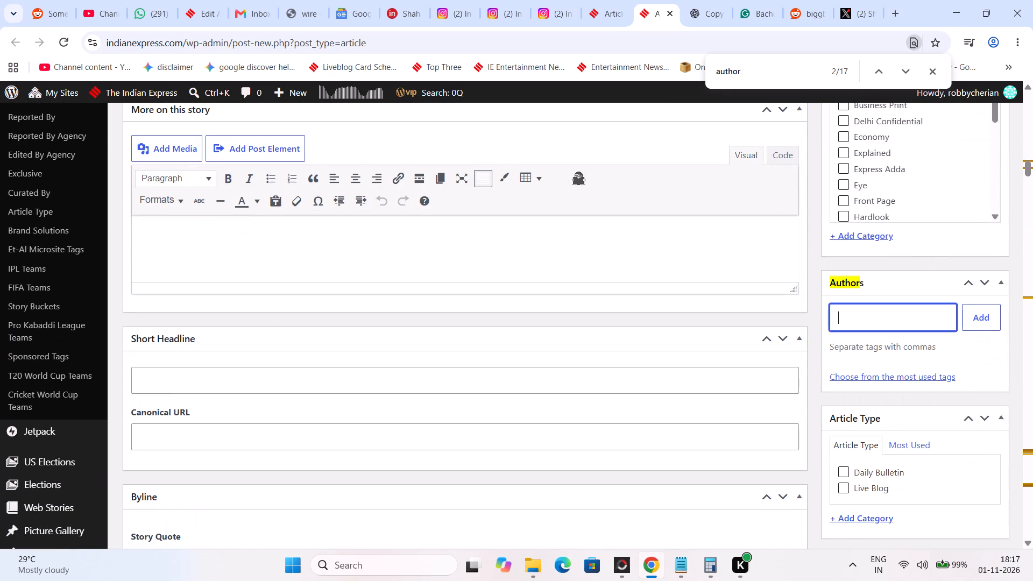
pyautogui.press('r')
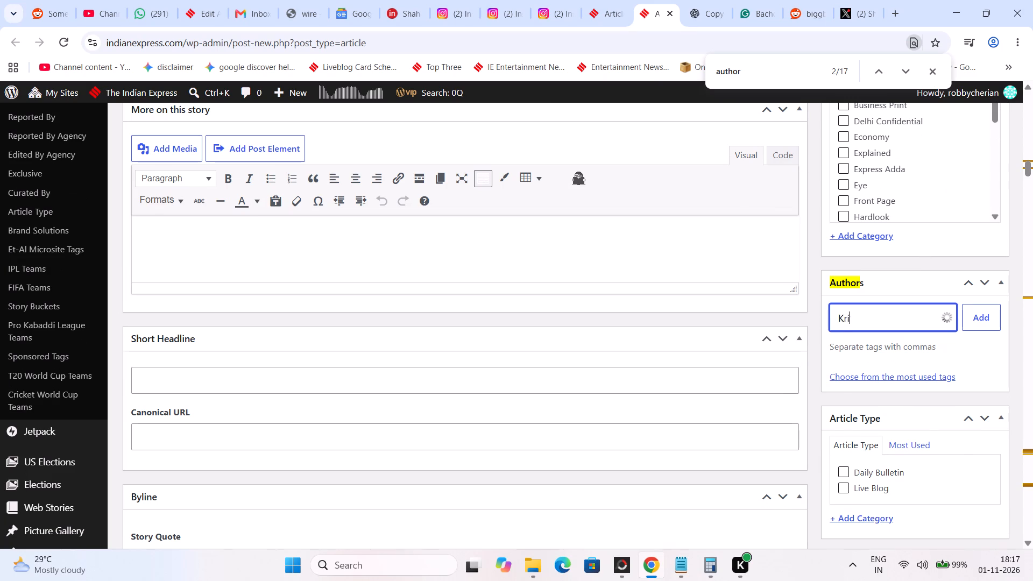
pyautogui.press('Return')
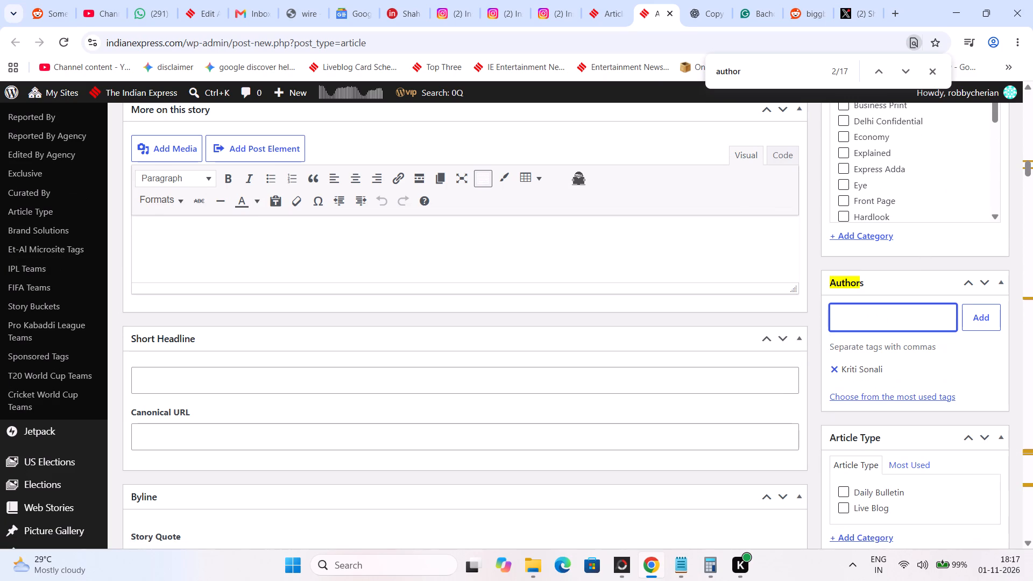
# Enter "Rajinikanth film Jailer 2 earns over Rs crore worldwide" as the article's Alternate Heading for the homepage.
pyautogui.moveTo(1032, 168); pyautogui.dragTo(1032, 74)
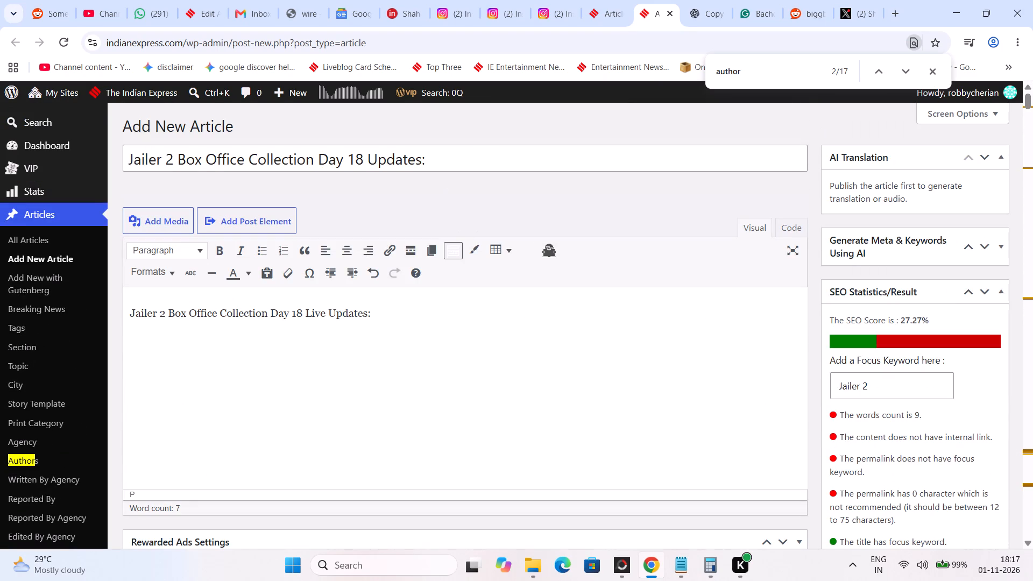
pyautogui.moveTo(1029, 104); pyautogui.dragTo(1032, 580)
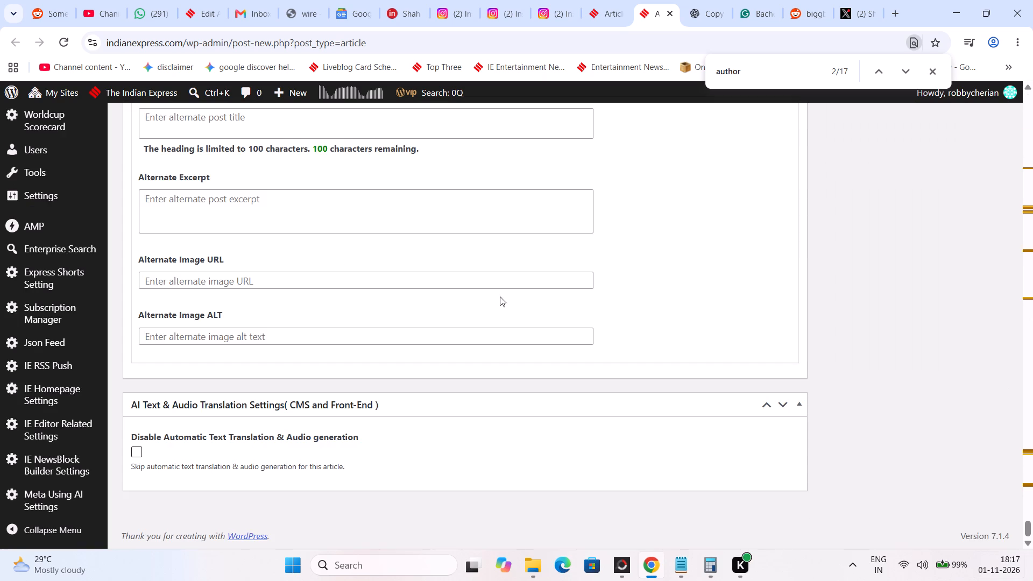
pyautogui.scroll(2, 224, 230)
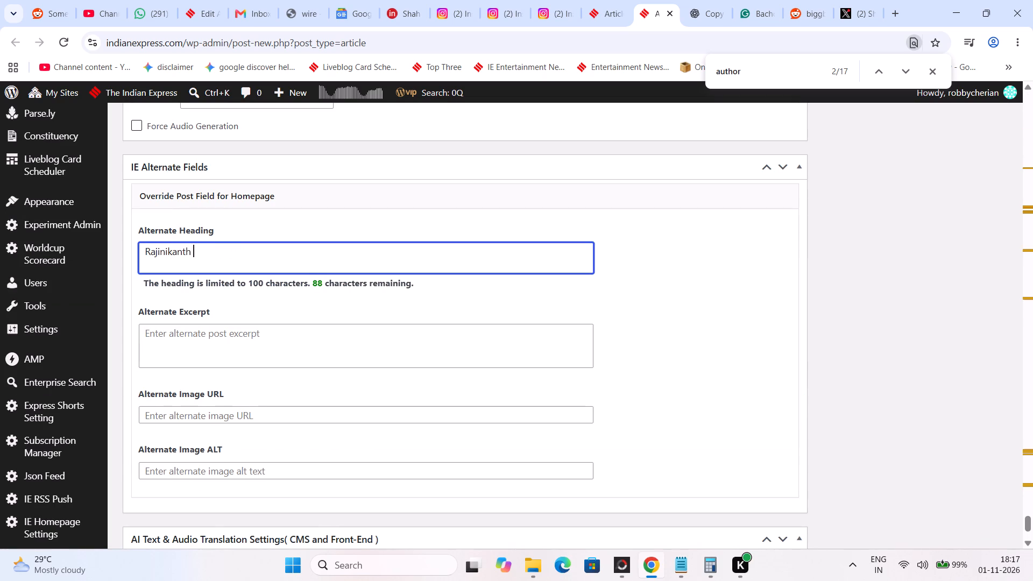
pyautogui.press('BackSpace')
pyautogui.press('BackSpace')
pyautogui.press('BackSpace')
pyautogui.press('BackSpace')
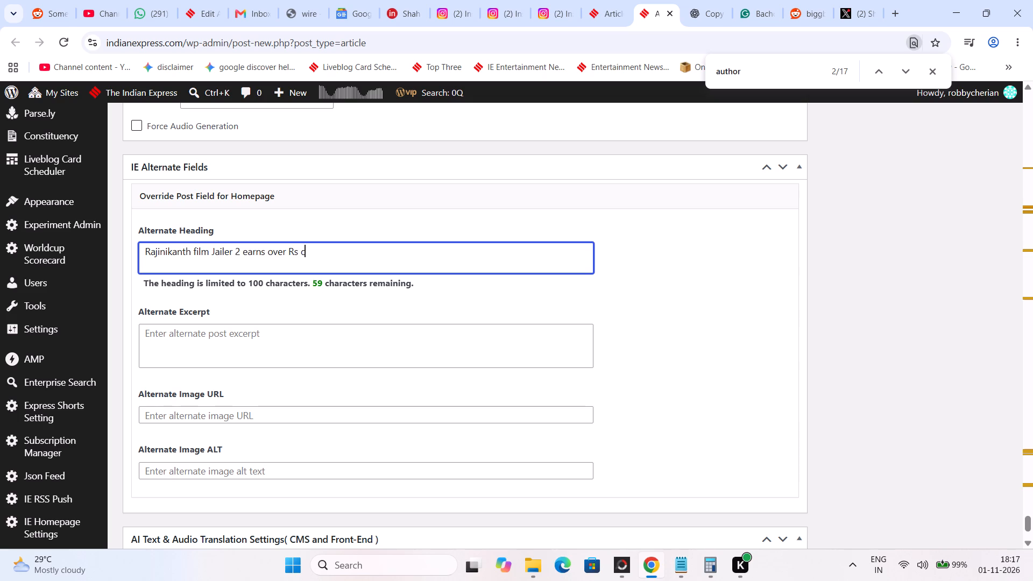
pyautogui.press('BackSpace')
pyautogui.press('c')
pyautogui.press('BackSpace')
pyautogui.write('rore worldwide.')
pyautogui.press('space')
pyautogui.press('BackSpace')
pyautogui.press('BackSpace')
# Enable Live Now For New Liveblog on the article.
pyautogui.click(1032, 145)
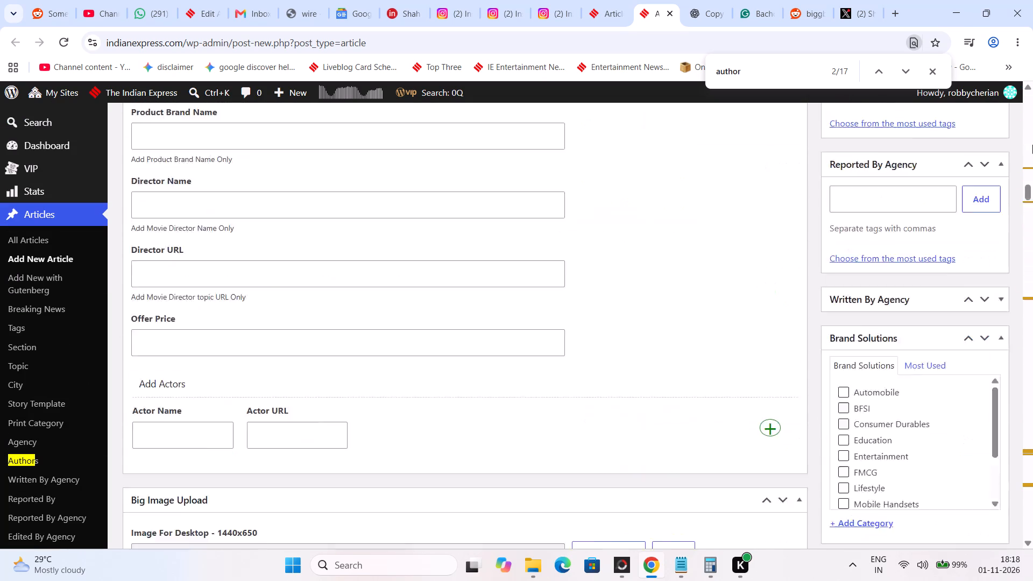
pyautogui.scroll(-3, 245, 341)
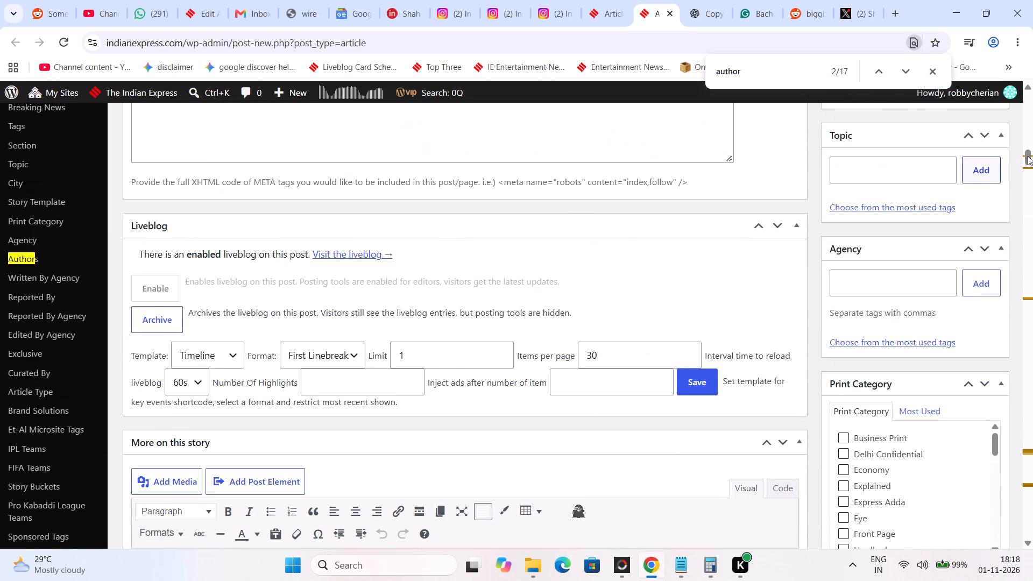
pyautogui.moveTo(1027, 155); pyautogui.dragTo(1032, 545)
pyautogui.scroll(10, 180, 245)
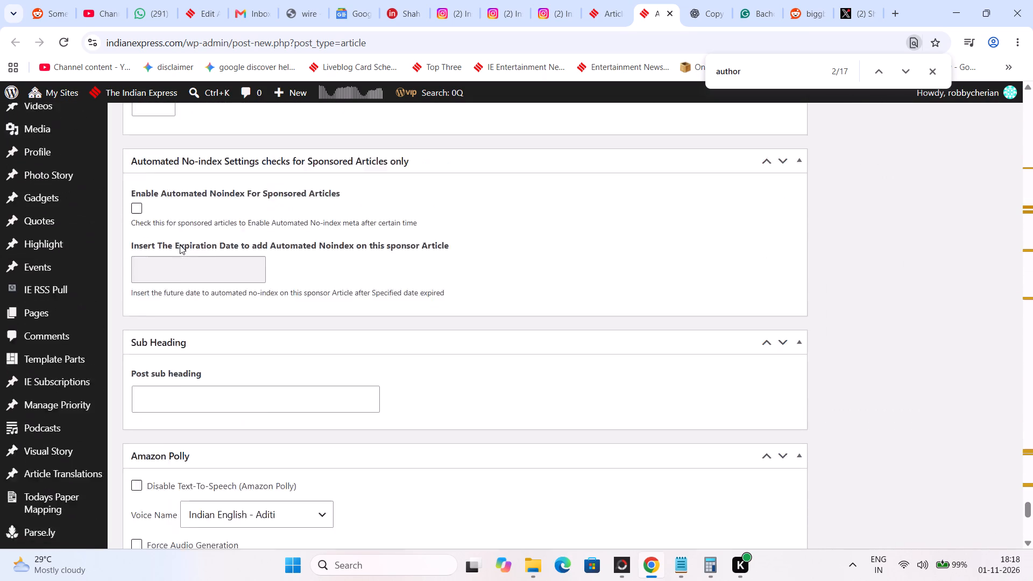
pyautogui.scroll(7, 180, 245)
pyautogui.click(137, 303)
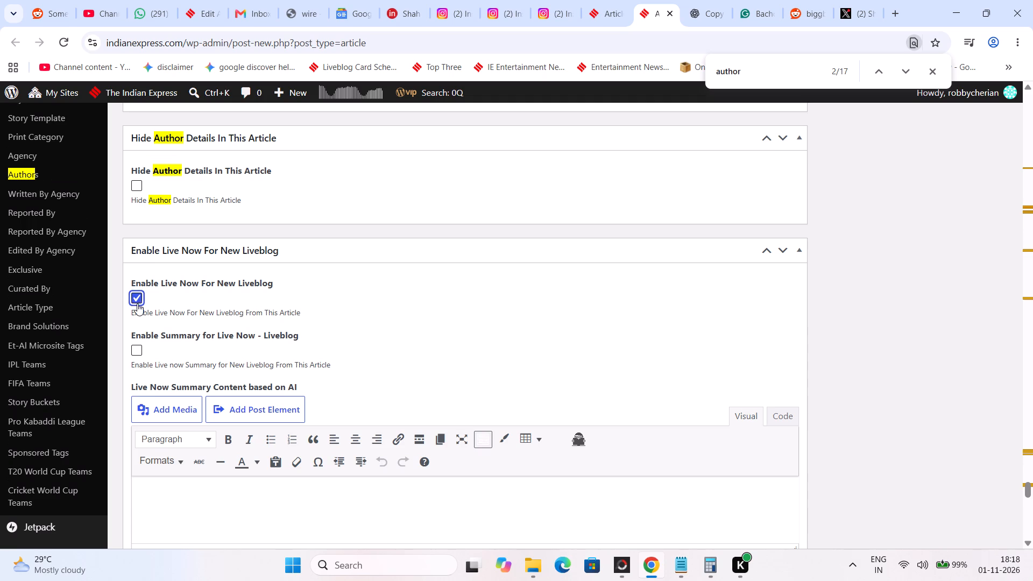
# Add the tags Rajinikanth, box office collection and Jailer to the article, and try to save the draft.
pyautogui.click(1032, 184)
pyautogui.moveTo(1032, 183); pyautogui.dragTo(1028, 152)
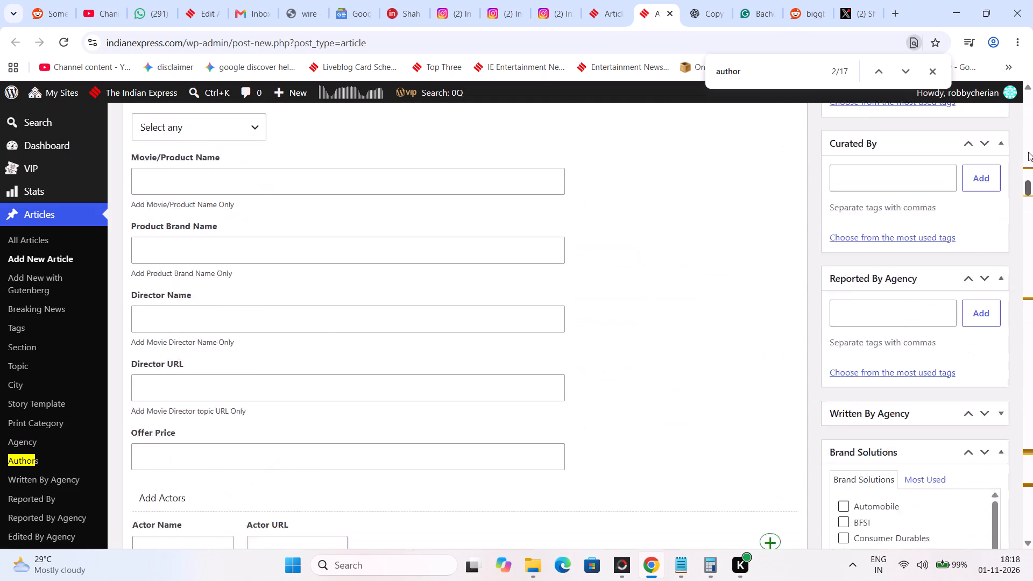
pyautogui.moveTo(1028, 152); pyautogui.dragTo(1027, 66)
pyautogui.scroll(-7, 843, 300)
pyautogui.scroll(-2, 846, 361)
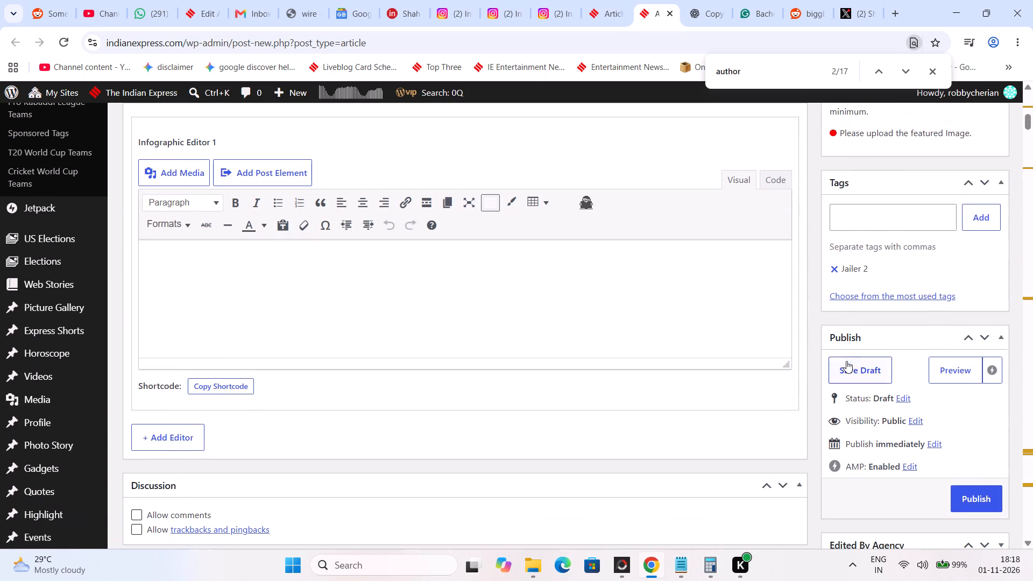
pyautogui.click(874, 230)
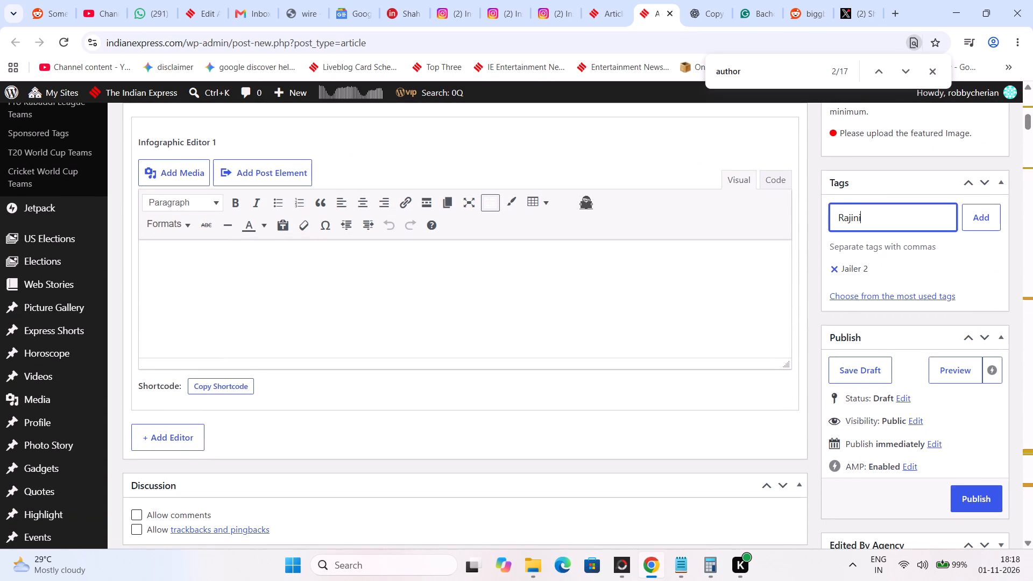
pyautogui.press('Return')
pyautogui.write('box office collectio')
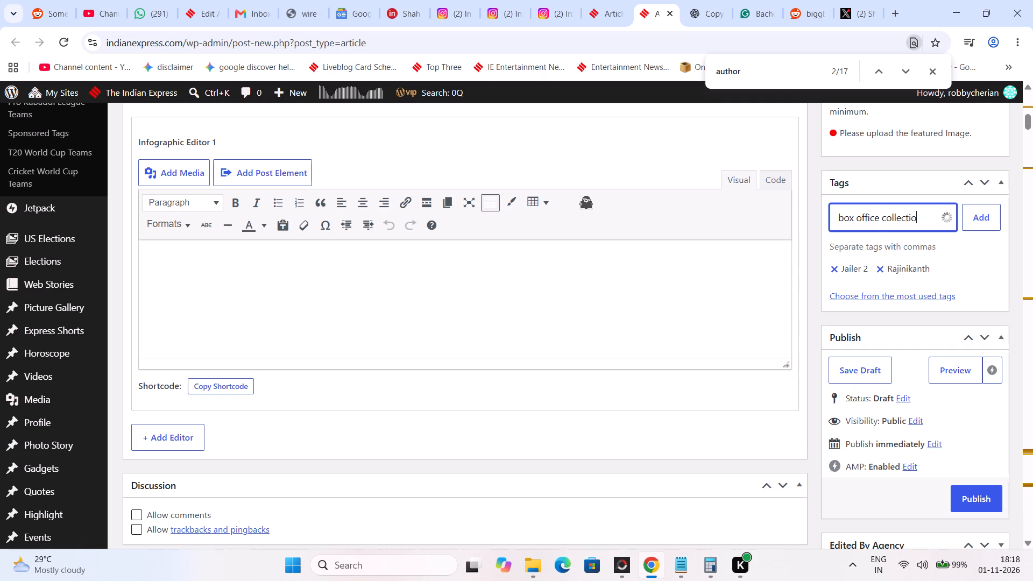
pyautogui.press('n')
pyautogui.press('Return')
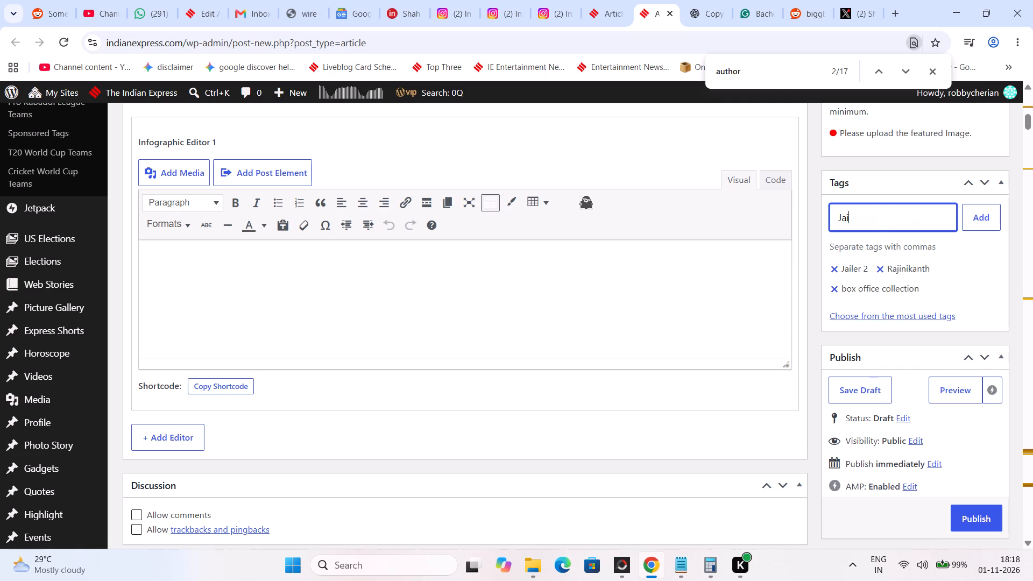
pyautogui.press('Return')
pyautogui.click(863, 385)
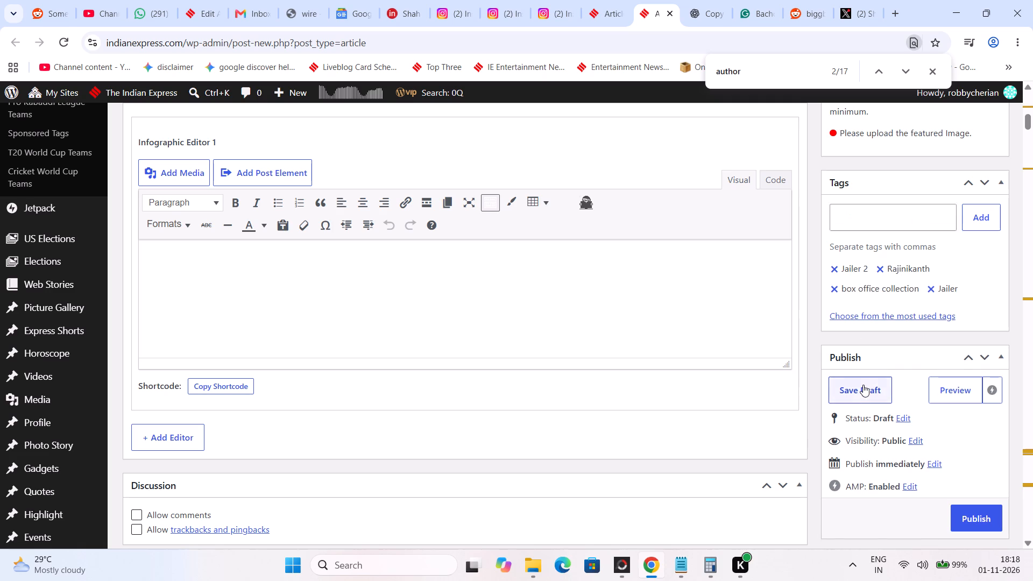
pyautogui.click(611, 130)
# Filter the sections for "tamil", assign the article to Tamil under Entertainment, and save the draft.
pyautogui.scroll(-4, 815, 235)
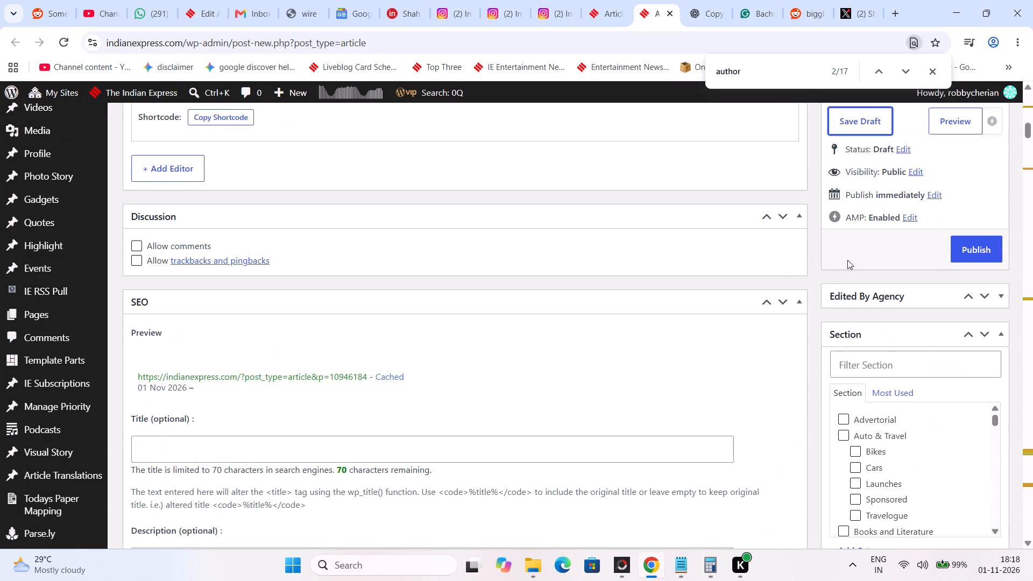
pyautogui.click(857, 351)
pyautogui.write('tami')
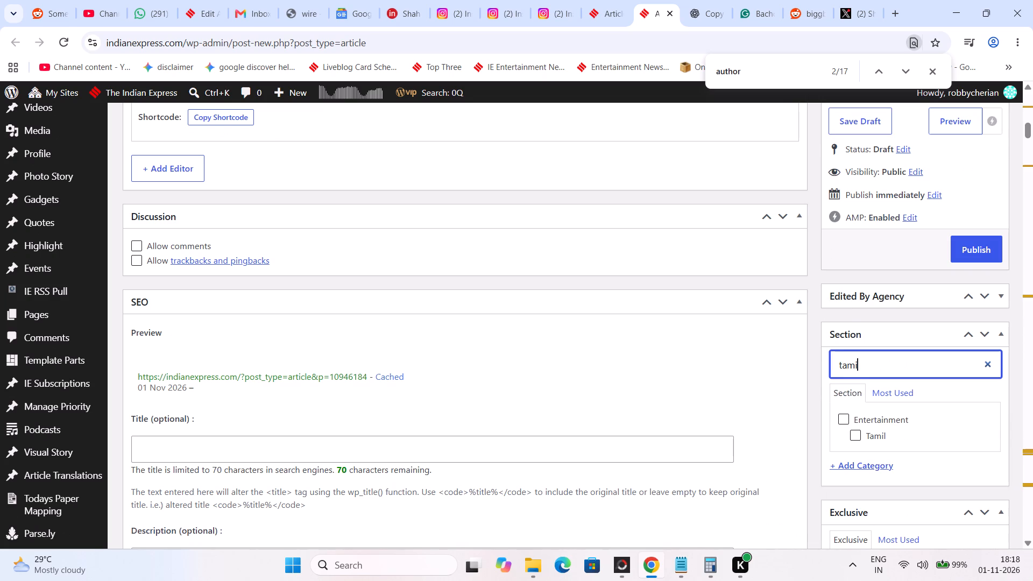
pyautogui.press('l')
pyautogui.click(866, 442)
pyautogui.click(865, 432)
pyautogui.scroll(3, 864, 430)
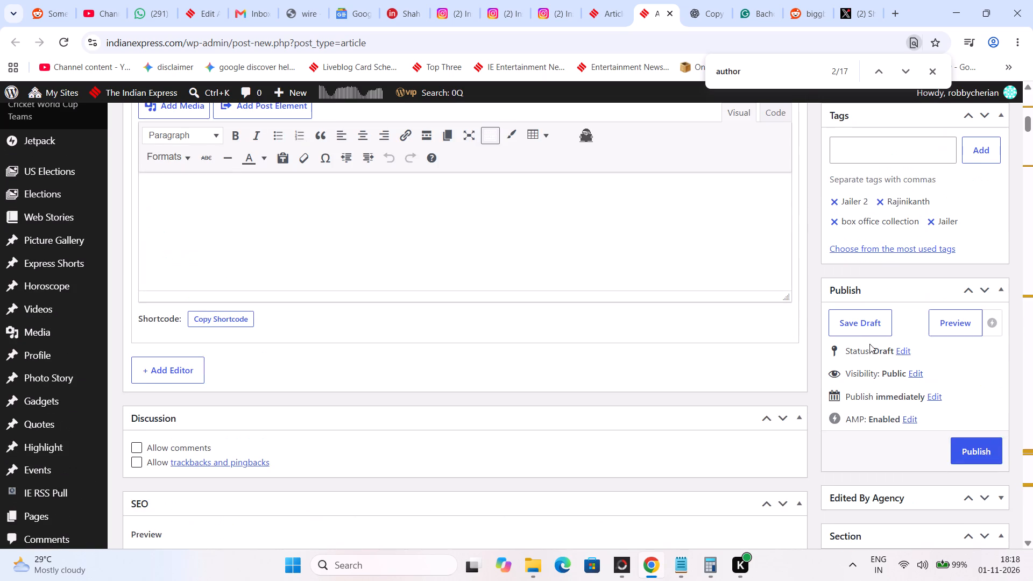
pyautogui.click(869, 320)
# Copy the article page's address and paste it over the selected paragraph in Work.txt in Notepad.
pyautogui.click(479, 45)
pyautogui.hotkey('ctrl', 'c')
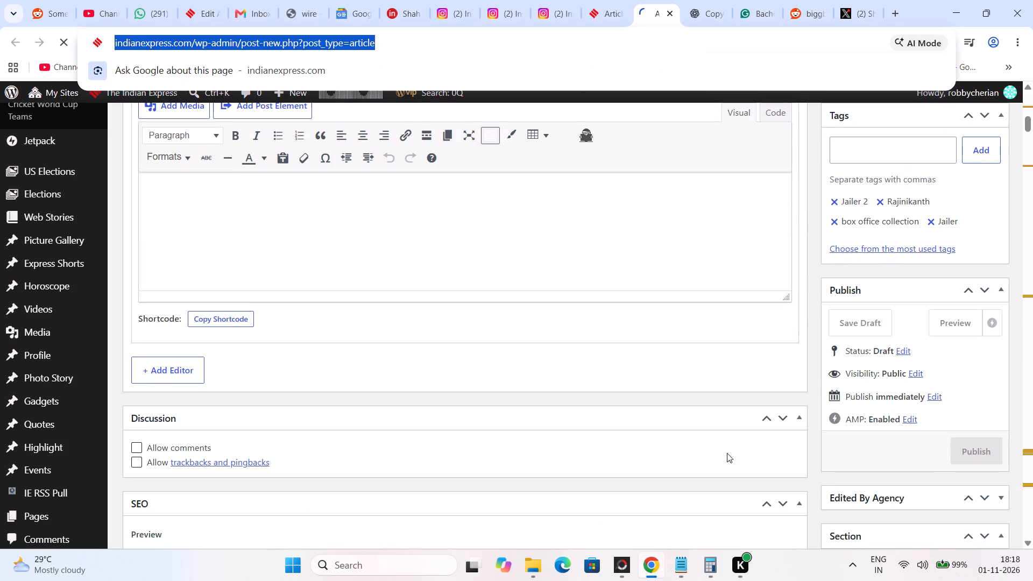
pyautogui.click(697, 559)
pyautogui.click(683, 563)
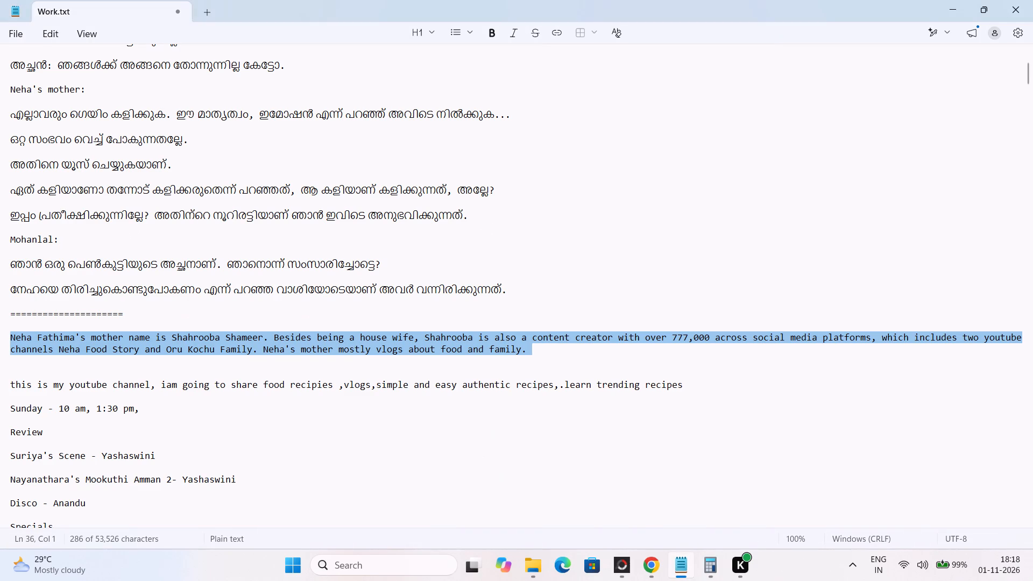
pyautogui.hotkey('ctrl', 'v')
pyautogui.press('Return')
pyautogui.press('Return')
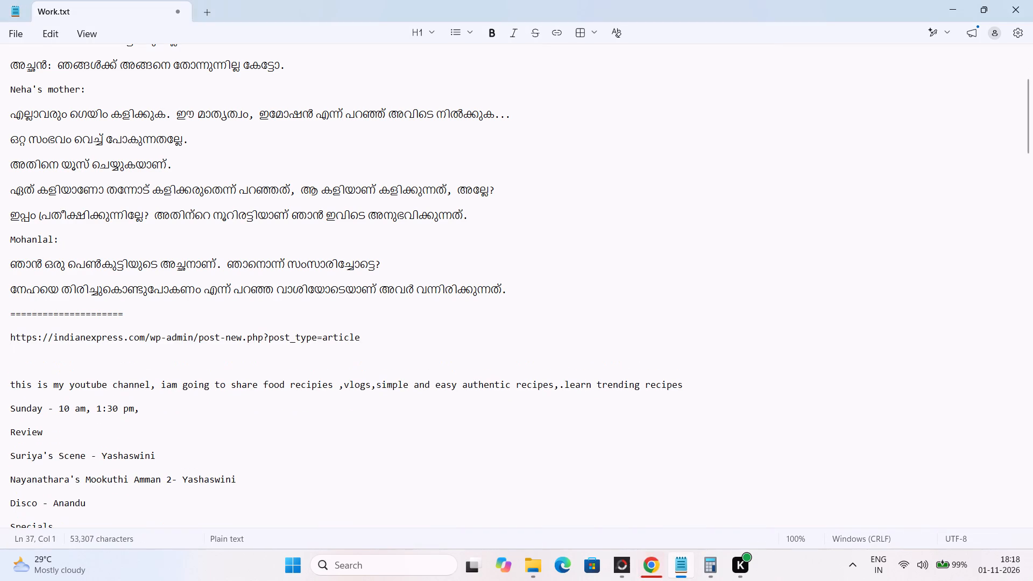
# Copy the article's title into Work.txt above the link and edit it to read "Jailer 2 Box Office Collection Day 18 Updates blog".
pyautogui.click(650, 558)
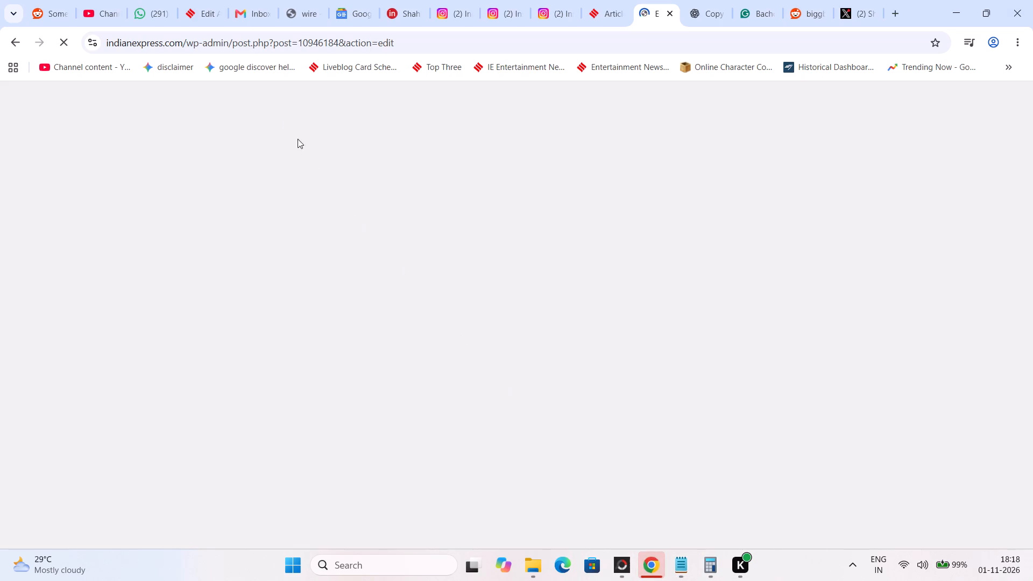
pyautogui.tripleClick(342, 197)
pyautogui.hotkey('ctrl', 'c')
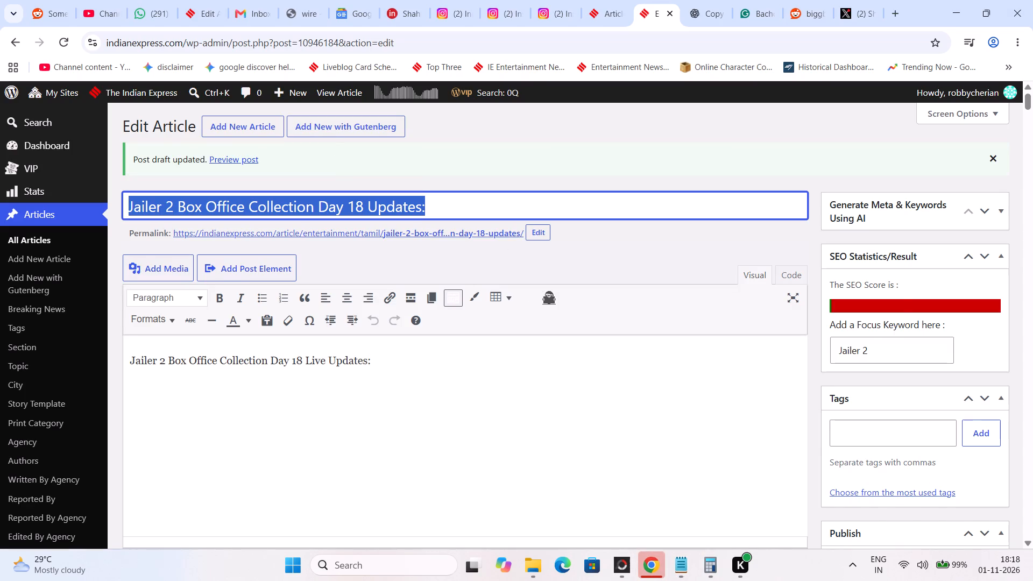
pyautogui.click(676, 576)
pyautogui.click(47, 332)
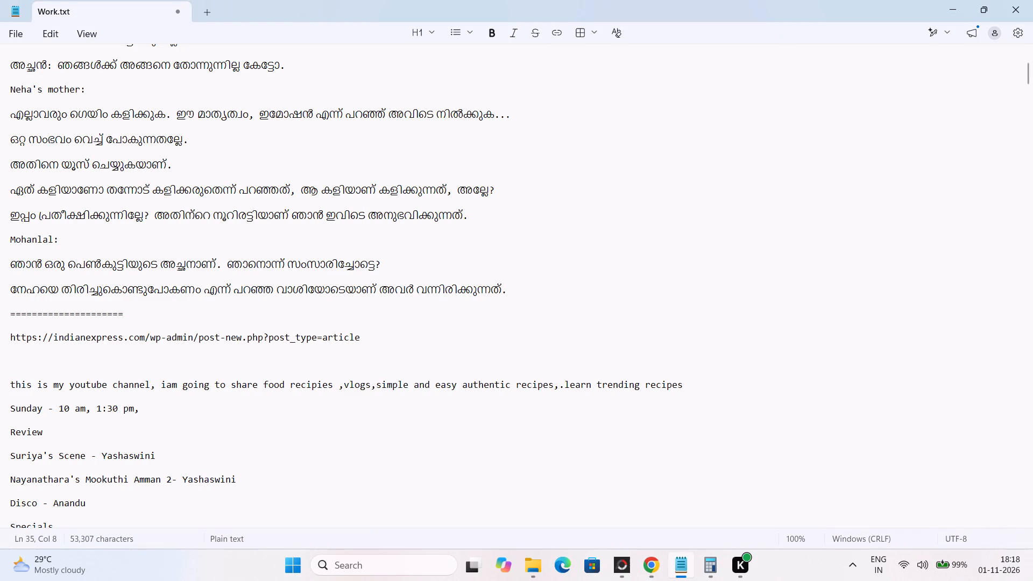
pyautogui.click(47, 331)
pyautogui.press('Return')
pyautogui.hotkey('ctrl', 'v')
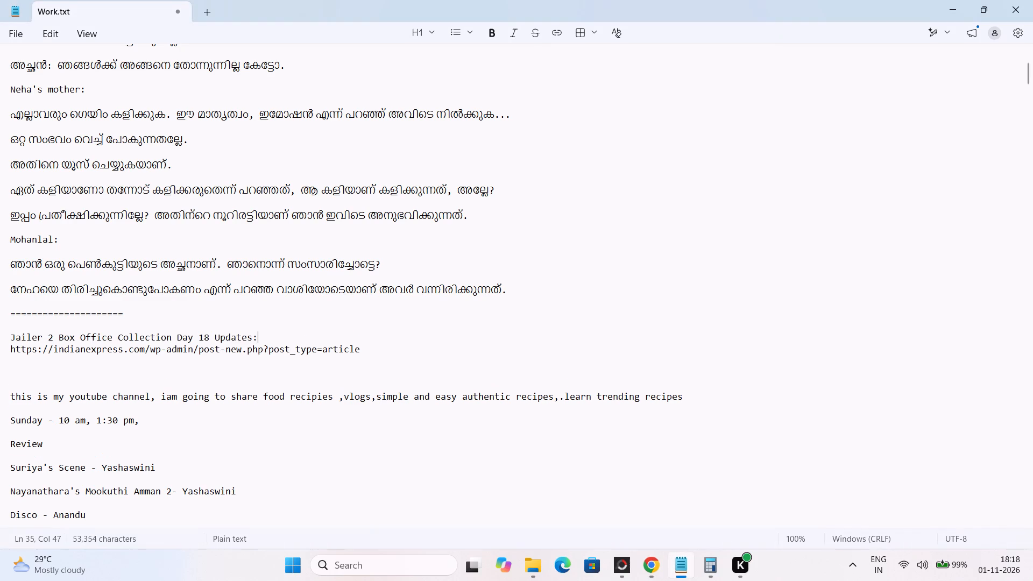
pyautogui.press('BackSpace')
pyautogui.press('space')
pyautogui.write('blog')
# Write "Hi," and "These copies are ready:" above the Jailer 2 title in Work.txt.
pyautogui.press('Up')
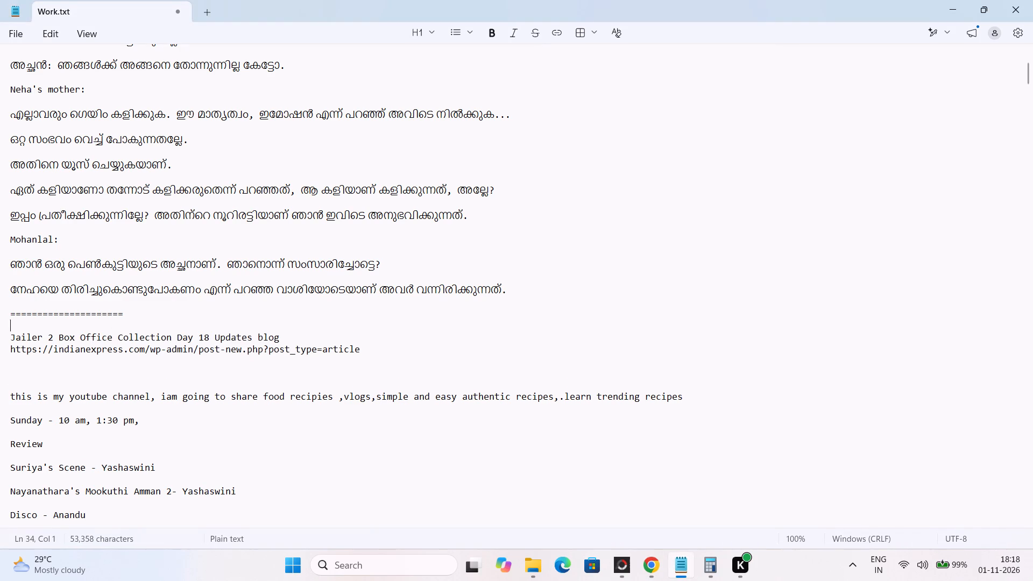
pyautogui.press('Return')
pyautogui.press('Return')
pyautogui.press('Up')
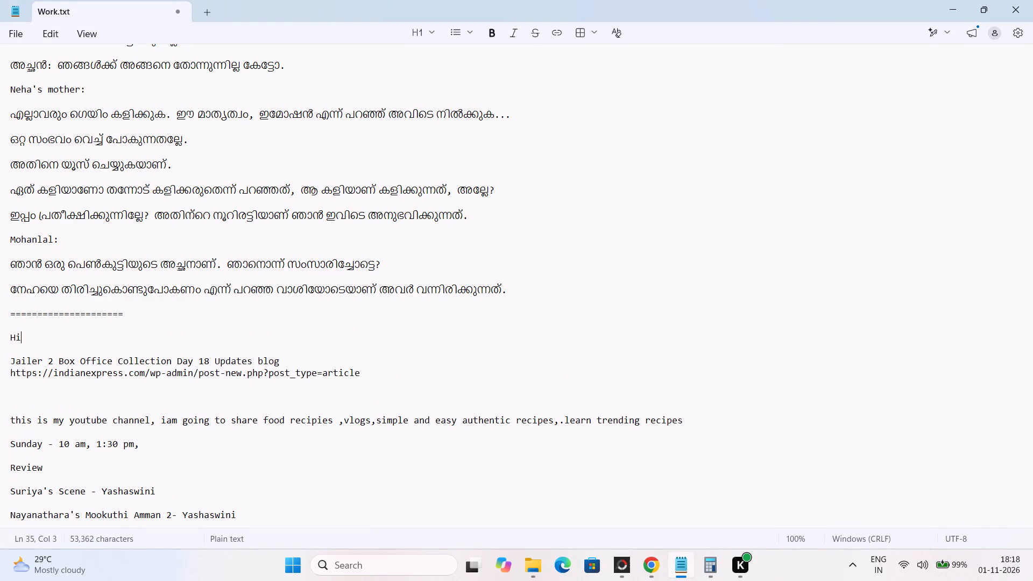
pyautogui.press(',')
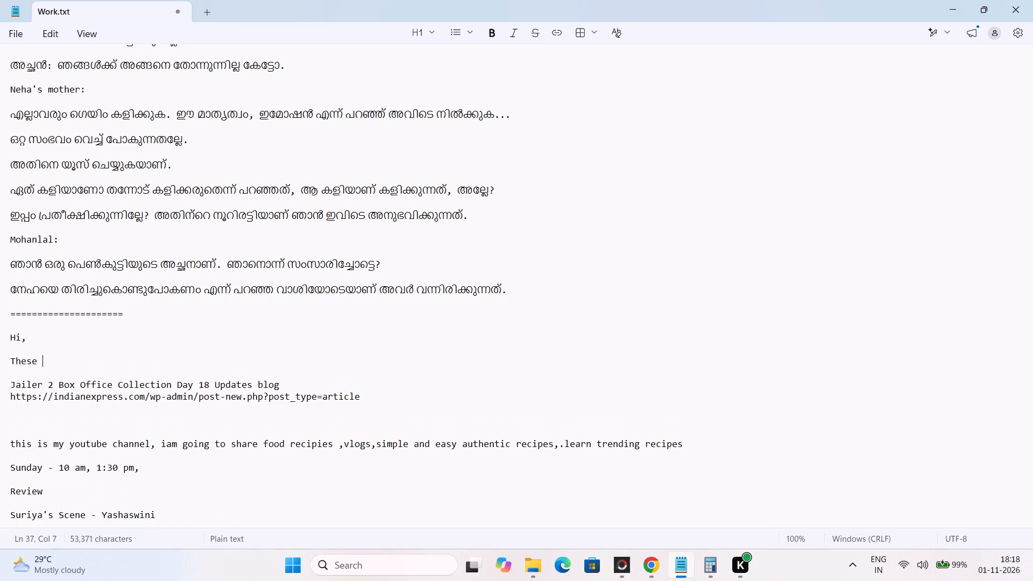
pyautogui.press('BackSpace')
pyautogui.press('BackSpace')
pyautogui.write('are ready:')
pyautogui.press('Down')
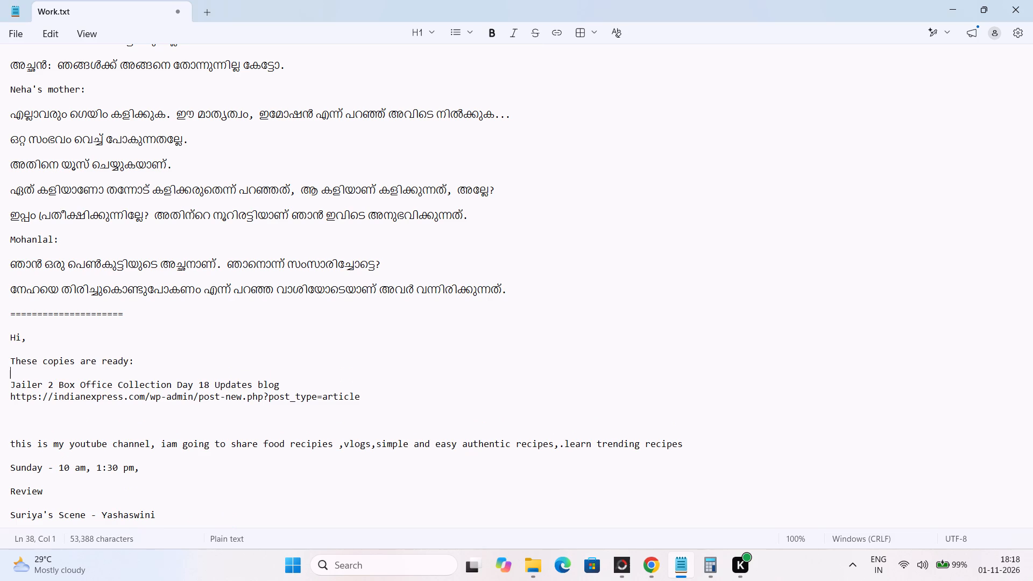
# Replace the link under the Jailer 2 title in Work.txt with the saved draft's edit-page address.
pyautogui.press('Down')
pyautogui.press('Down')
pyautogui.press('Down')
pyautogui.press('Return')
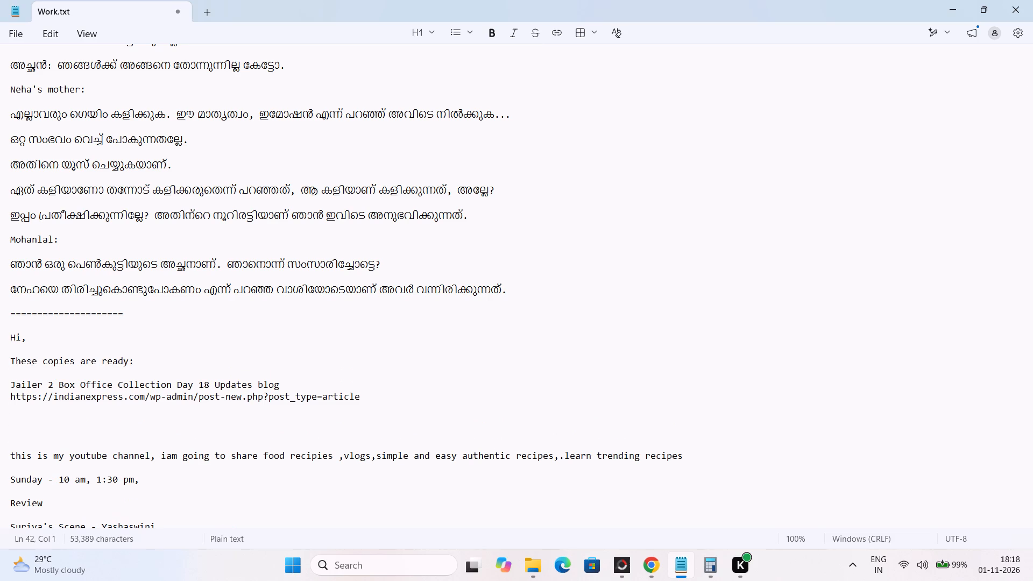
pyautogui.click(650, 577)
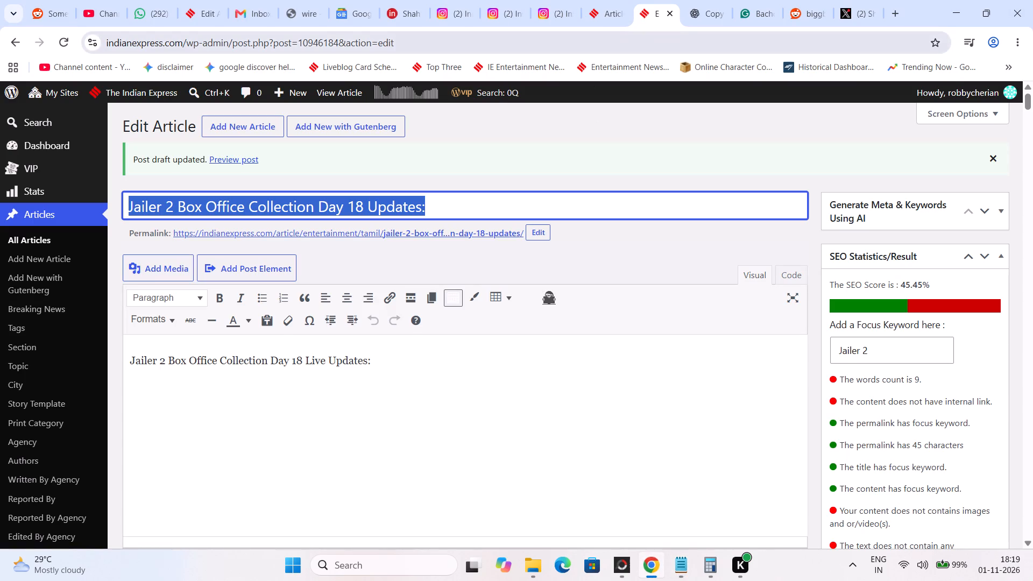
pyautogui.click(491, 36)
pyautogui.hotkey('ctrl', 'c')
pyautogui.click(668, 555)
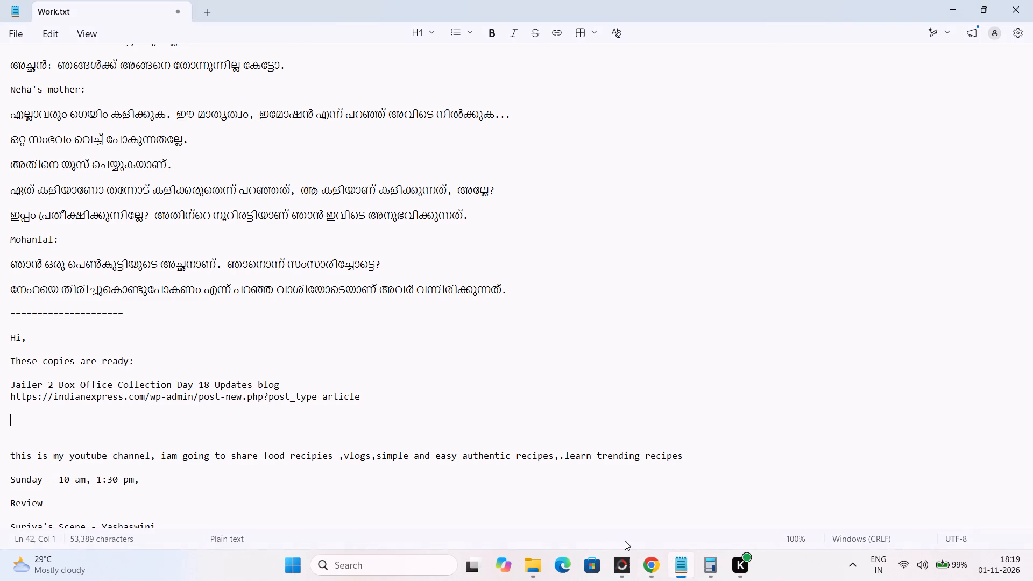
pyautogui.moveTo(143, 416); pyautogui.dragTo(0, 400)
pyautogui.hotkey('ctrl', 'v')
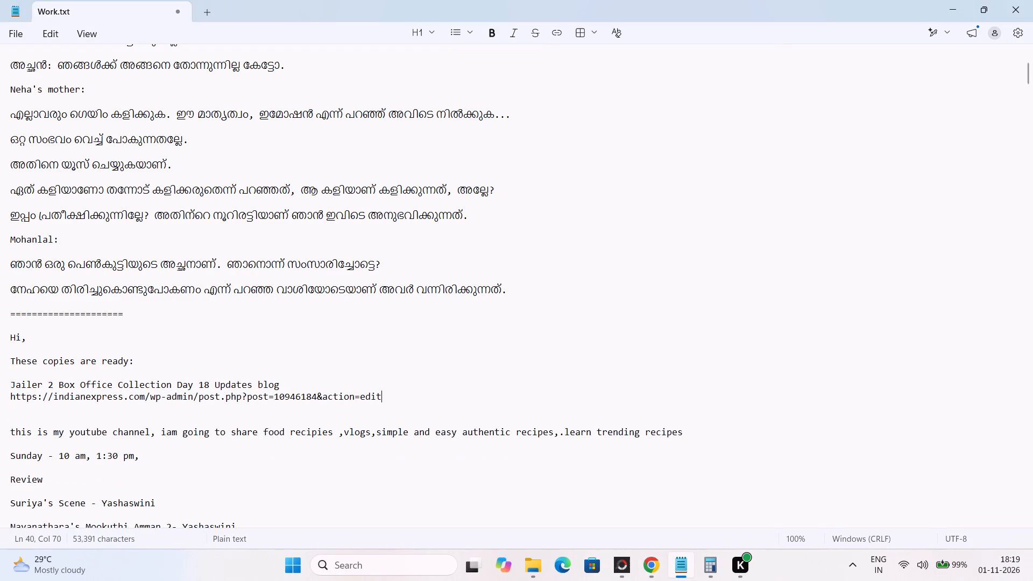
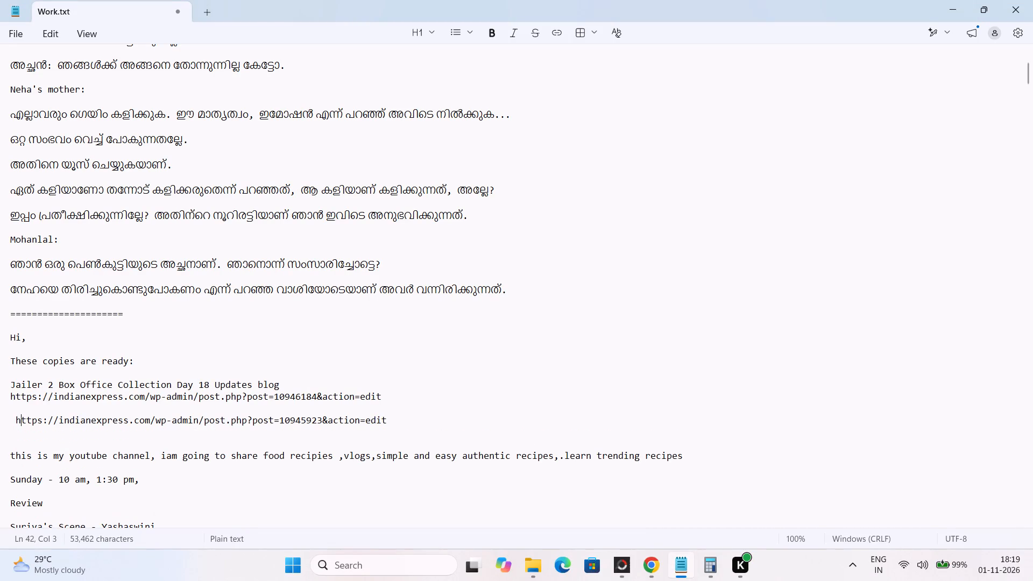
# Remove the second link's leading space in Work.txt and copy the Shah Rukh Khan article's title from Chrome onto a new line above it.
pyautogui.click(18, 424)
pyautogui.press('BackSpace')
pyautogui.click(46, 410)
pyautogui.press('Return')
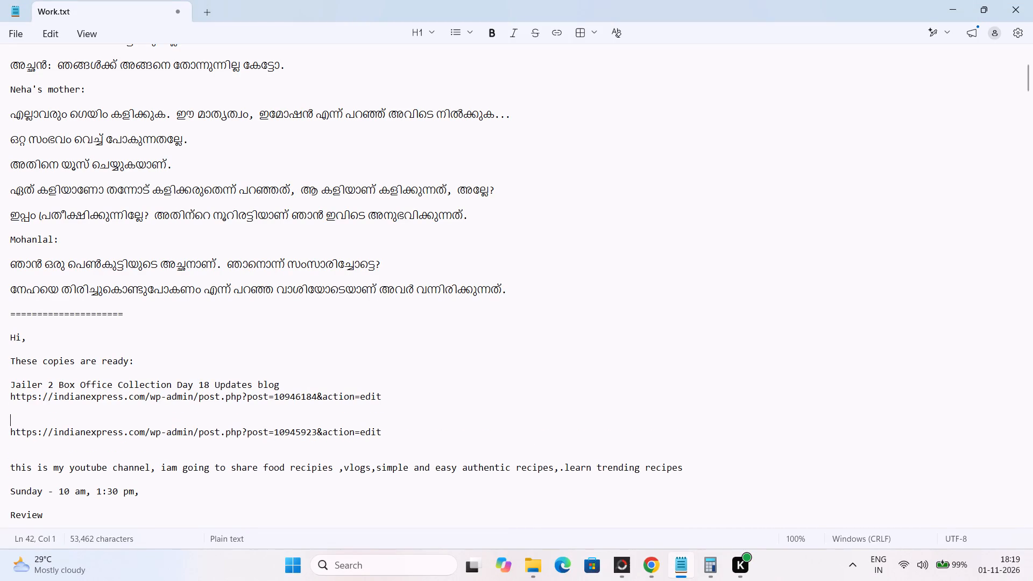
pyautogui.click(661, 573)
pyautogui.tripleClick(457, 164)
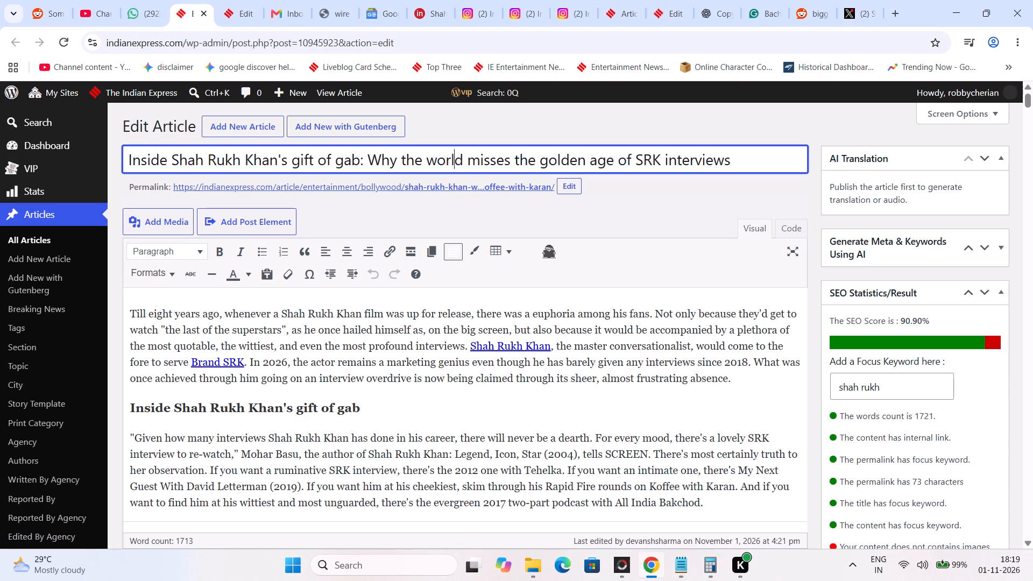
pyautogui.hotkey('ctrl', 'c')
pyautogui.click(673, 572)
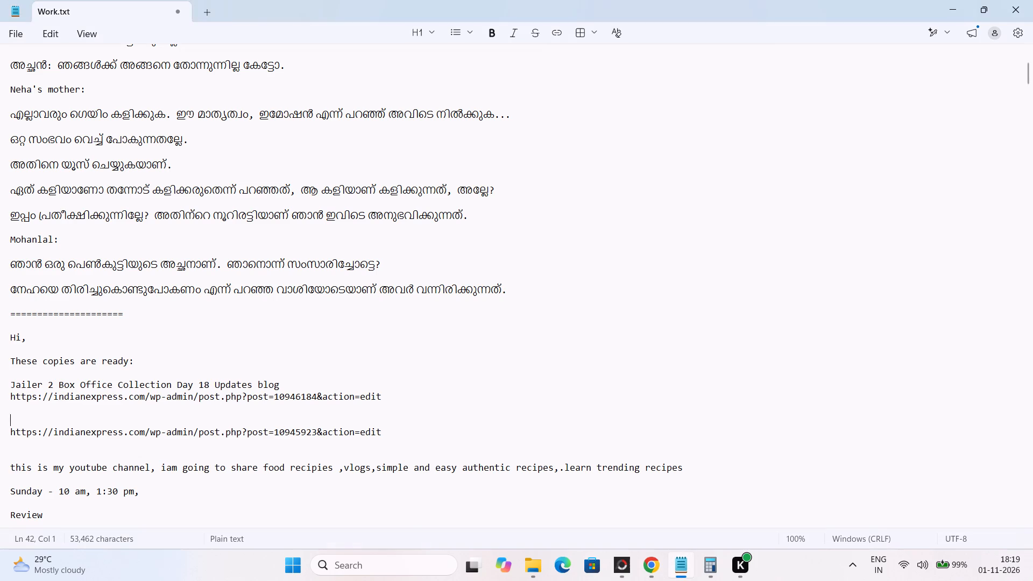
pyautogui.hotkey('ctrl', 'v')
# Add a blank line below the Shah Rukh Khan article's link in Work.txt.
pyautogui.click(403, 442)
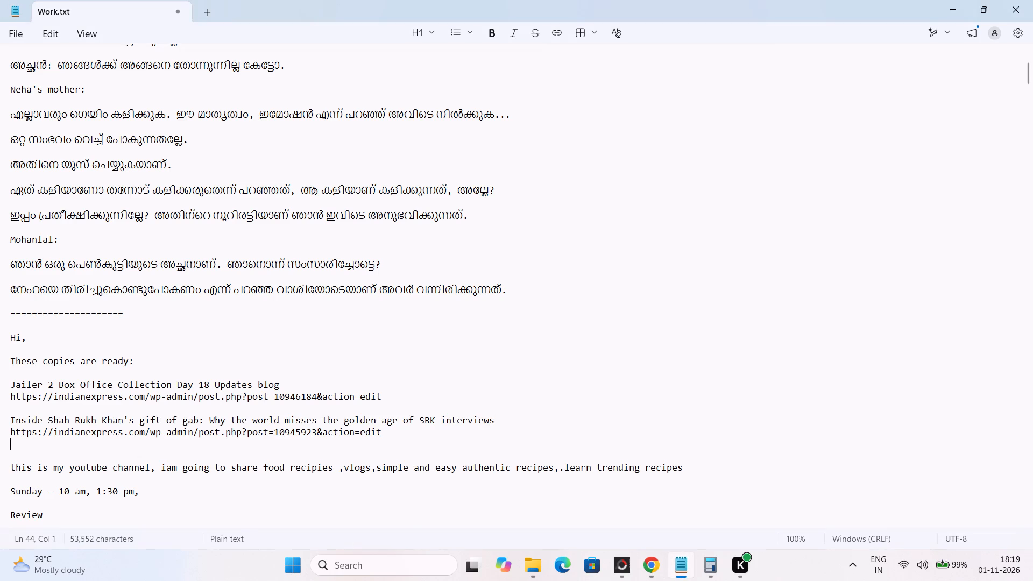
pyautogui.press('Return')
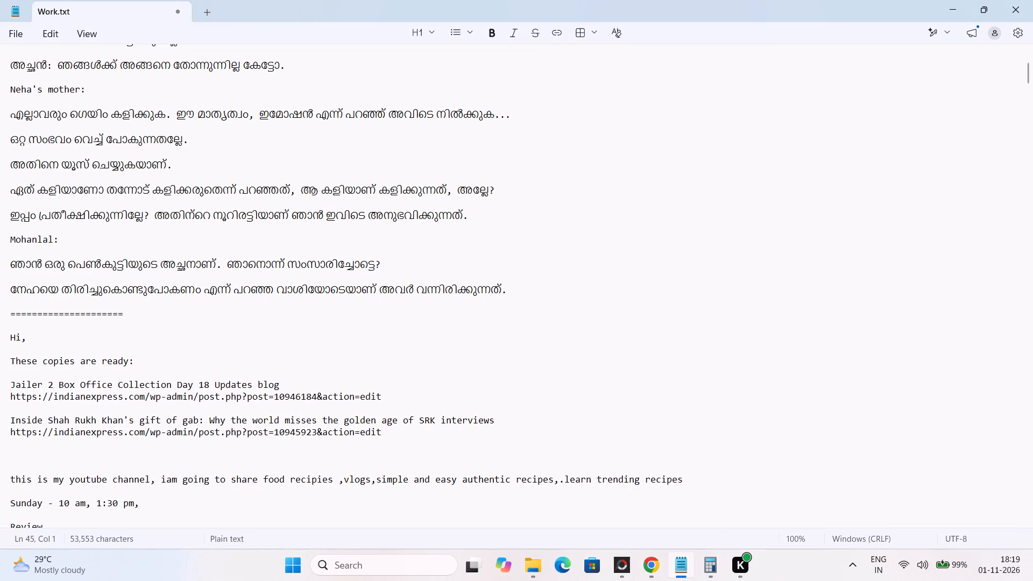
# Switch from Notepad back to Chrome, where the Shah Rukh Khan article's edit page is open.
pyautogui.click(659, 573)
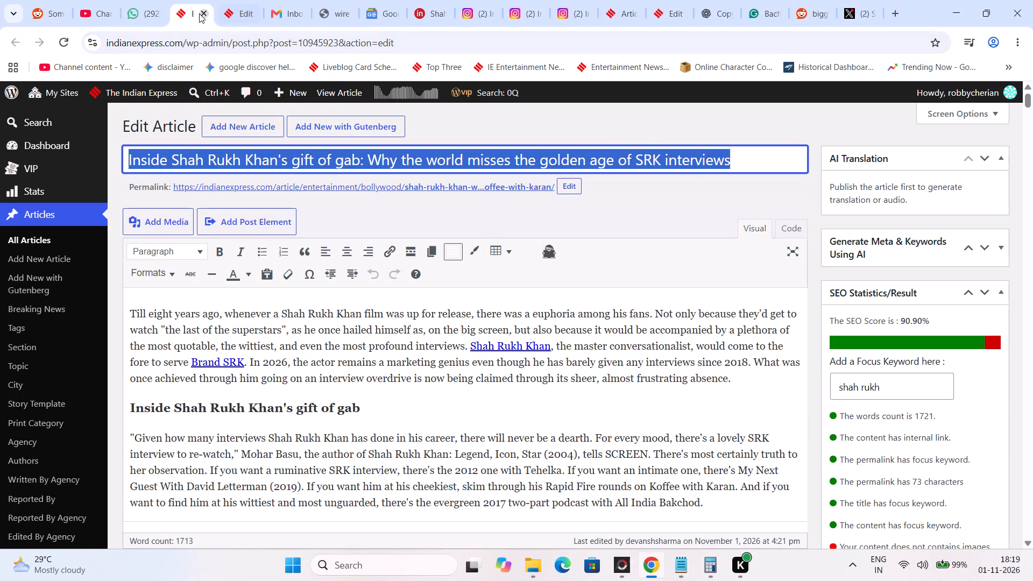
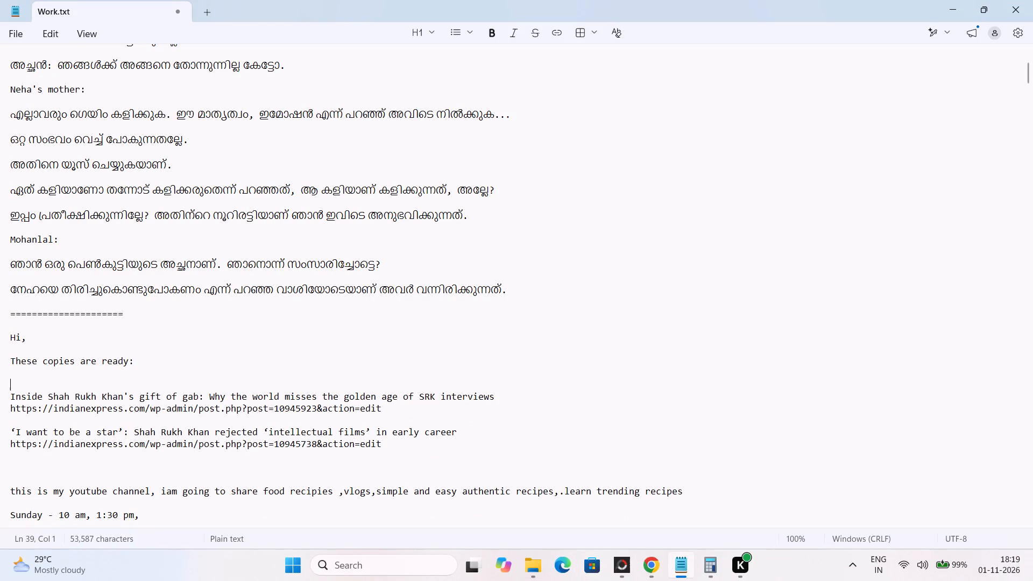
# Paste the cut Jailer 2 Box Office Collection Day 18 Updates blog title and link below the last Shah Rukh Khan link in Work.txt.
pyautogui.click(65, 470)
pyautogui.hotkey('ctrl', 'v')
pyautogui.click(458, 442)
pyautogui.press("'")
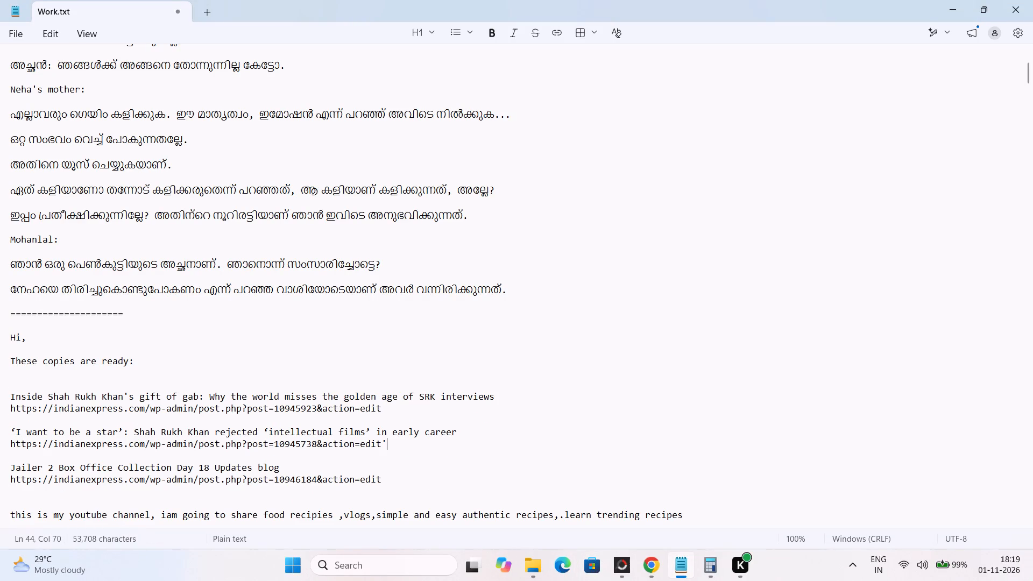
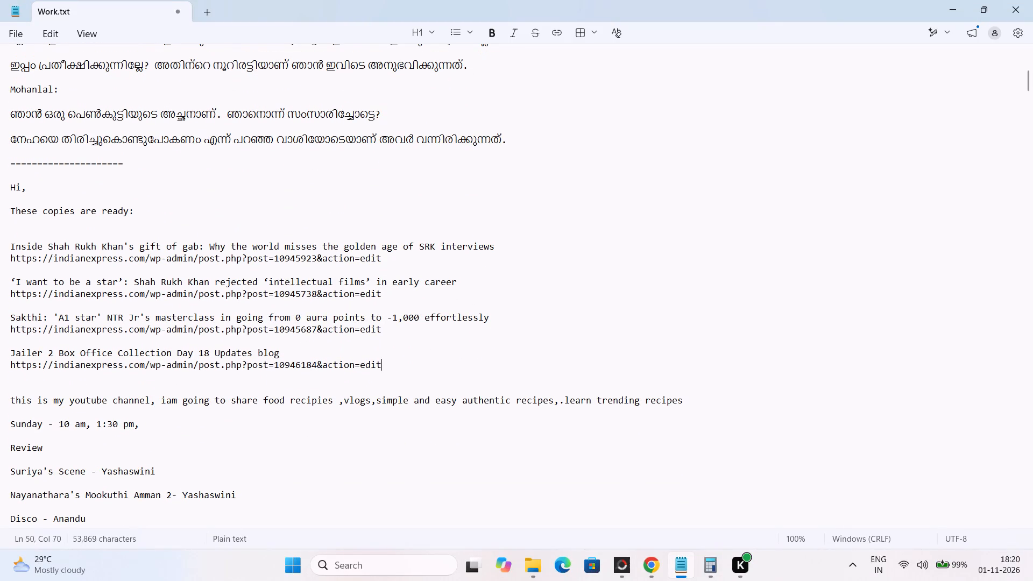
# Add a line beginning "These bits are left fro" below the Jailer 2 Updates blog link in Work.txt, separated by a blank line.
pyautogui.press('Return')
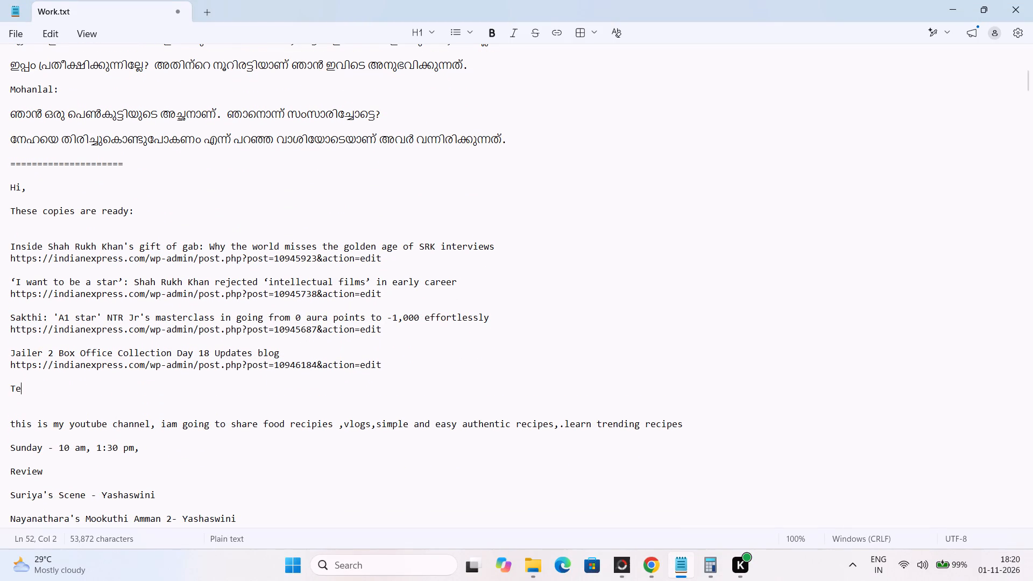
pyautogui.press('BackSpace')
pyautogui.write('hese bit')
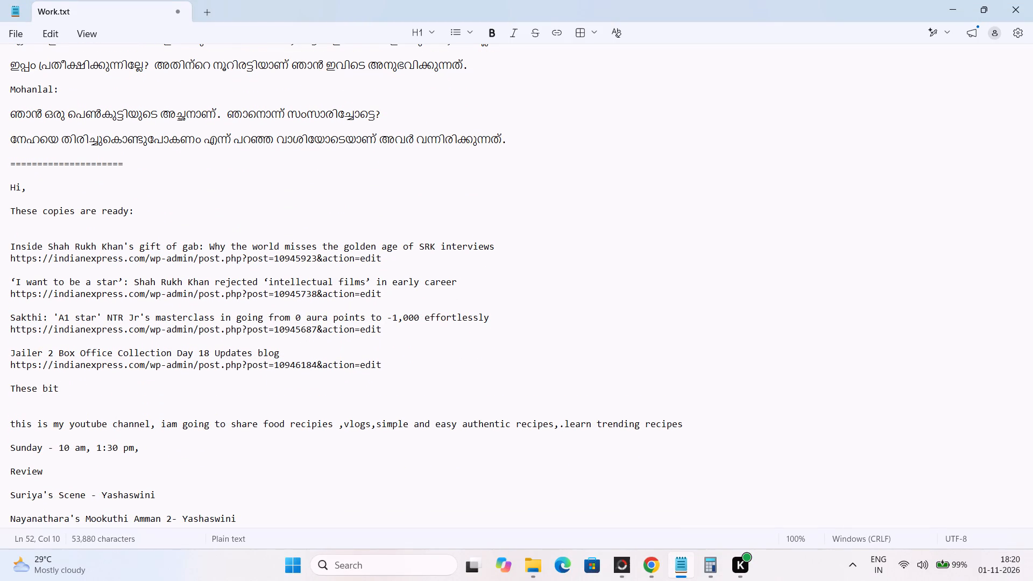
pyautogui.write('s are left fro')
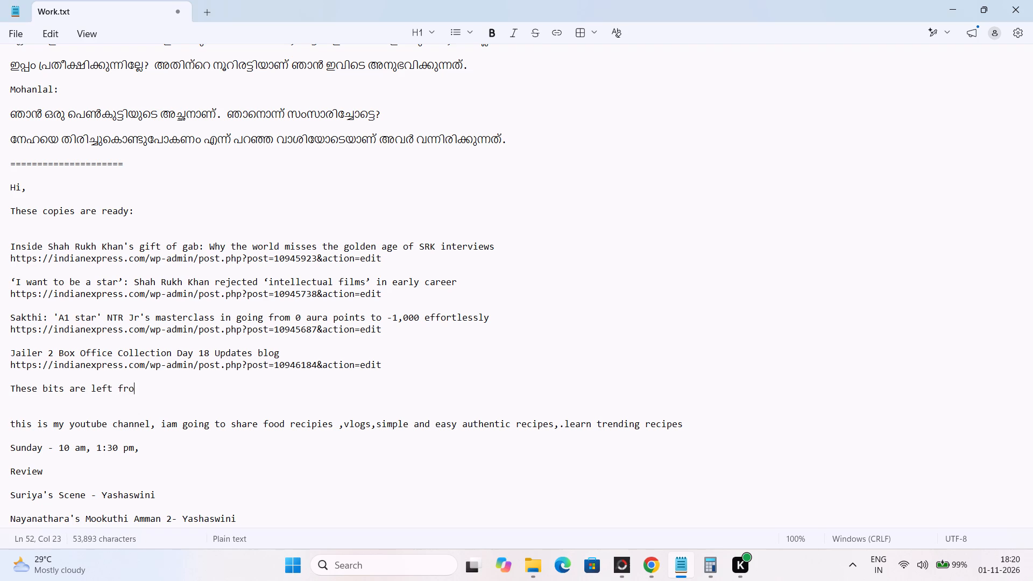
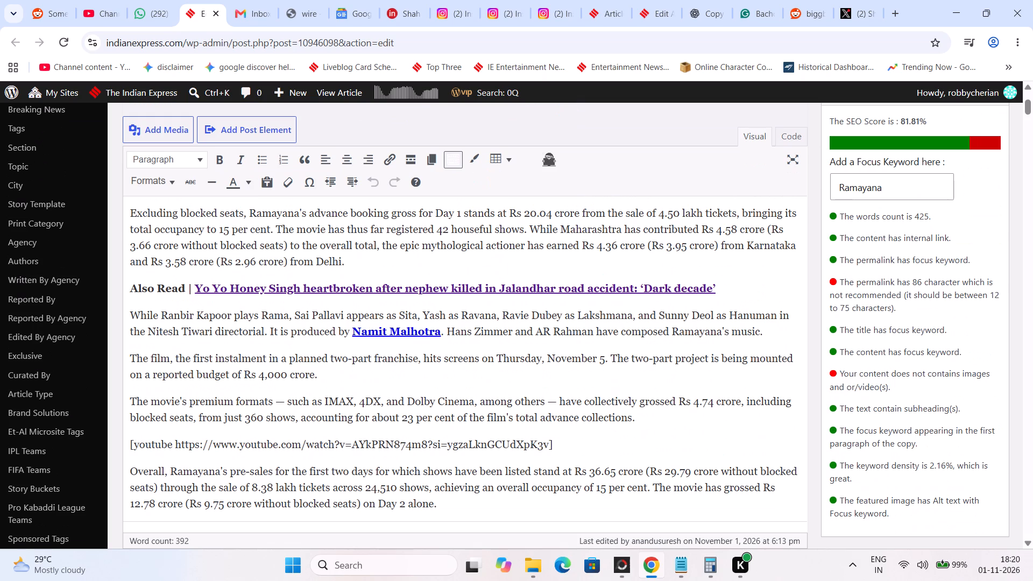
# Delete "Thursday," before "November 5" in the Ramayana article's release date sentence.
pyautogui.scroll(-1, 661, 331)
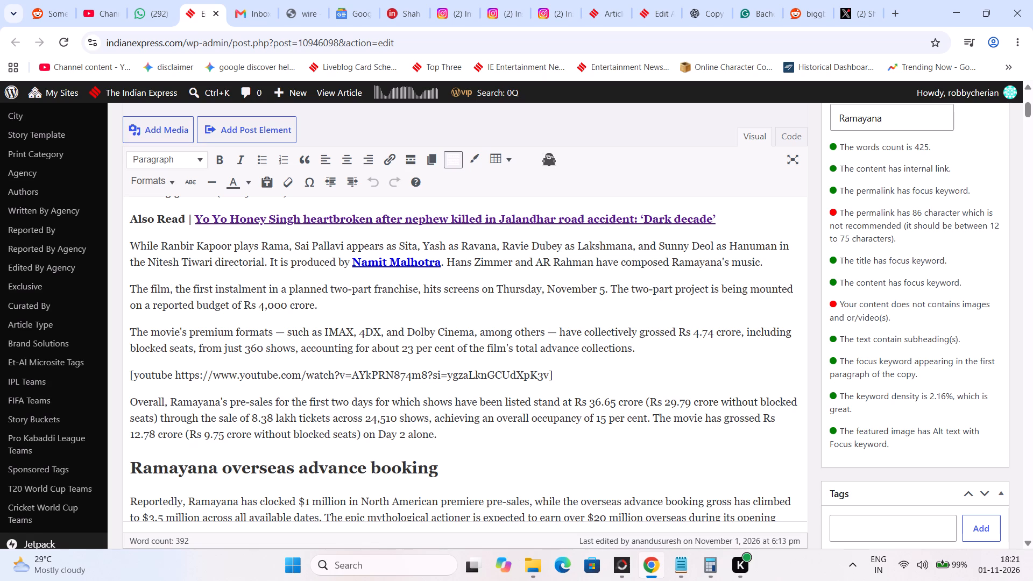
pyautogui.moveTo(545, 289); pyautogui.dragTo(494, 285)
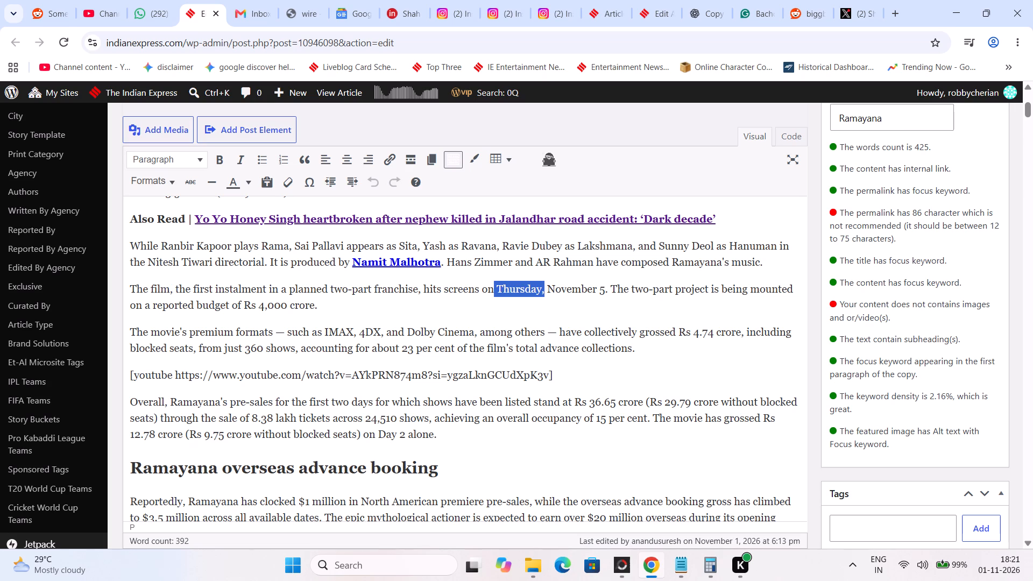
pyautogui.press('space')
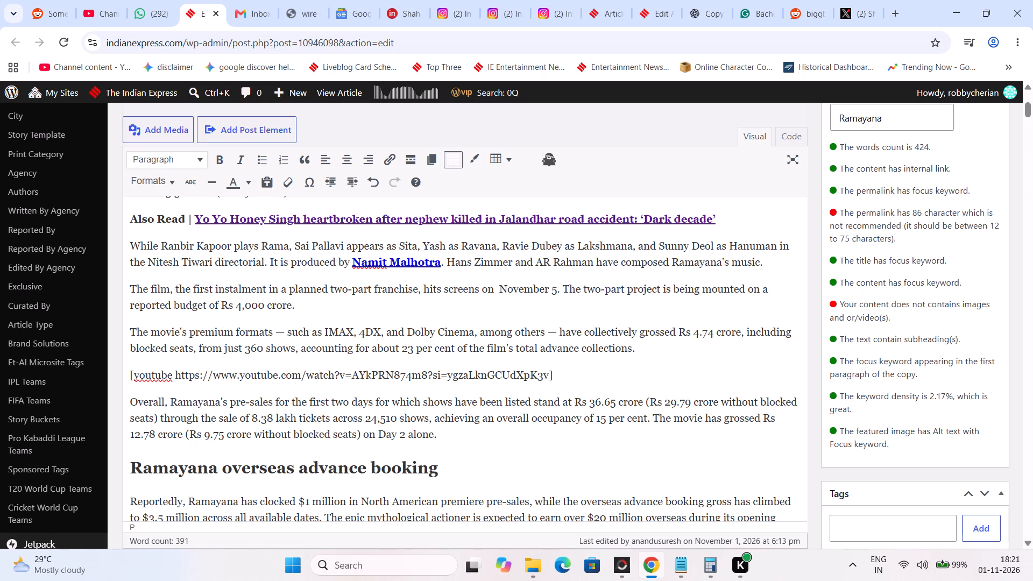
pyautogui.press('Delete')
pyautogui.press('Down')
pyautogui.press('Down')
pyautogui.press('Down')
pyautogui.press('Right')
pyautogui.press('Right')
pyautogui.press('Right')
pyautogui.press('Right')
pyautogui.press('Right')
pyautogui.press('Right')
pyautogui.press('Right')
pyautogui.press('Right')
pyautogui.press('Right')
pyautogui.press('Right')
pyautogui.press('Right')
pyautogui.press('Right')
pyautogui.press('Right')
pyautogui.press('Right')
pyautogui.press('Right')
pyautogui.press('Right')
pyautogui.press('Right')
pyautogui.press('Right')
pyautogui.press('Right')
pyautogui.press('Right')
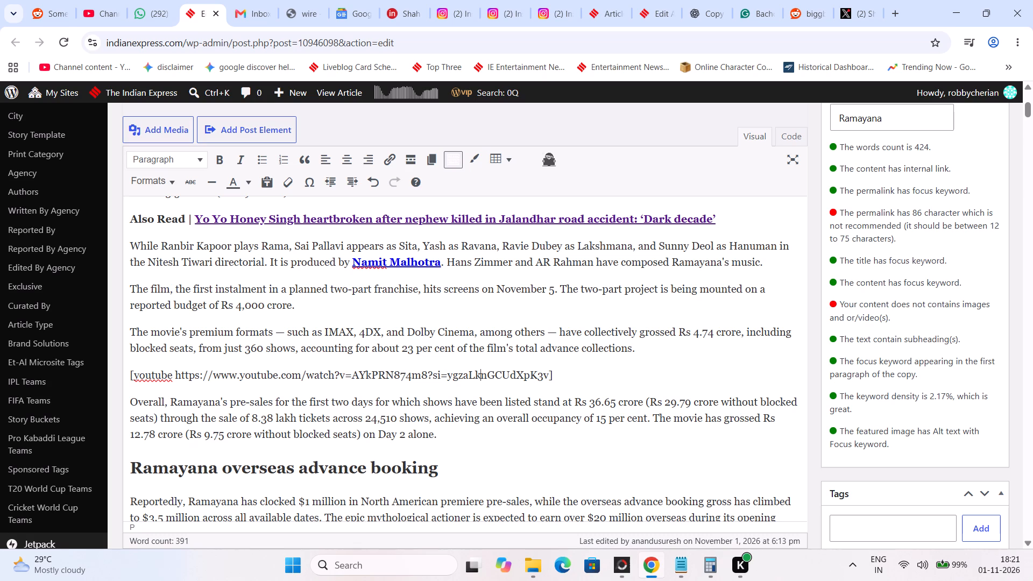
# Move the cast-and-crew paragraph and the release-date paragraph from below the Also Read line to the end of the article.
pyautogui.scroll(1, 546, 290)
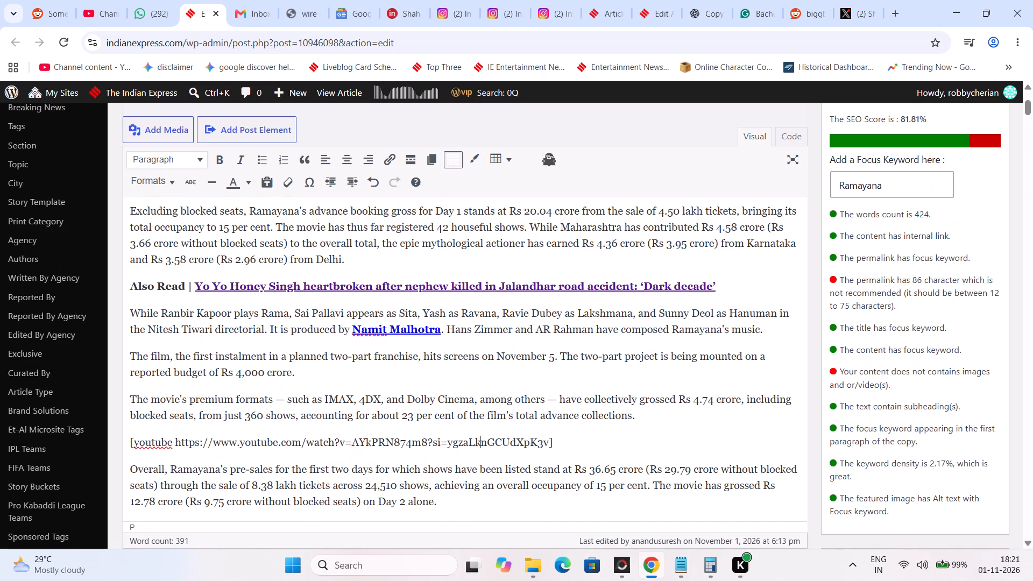
pyautogui.moveTo(301, 370); pyautogui.dragTo(119, 314)
pyautogui.hotkey('ctrl', 'x')
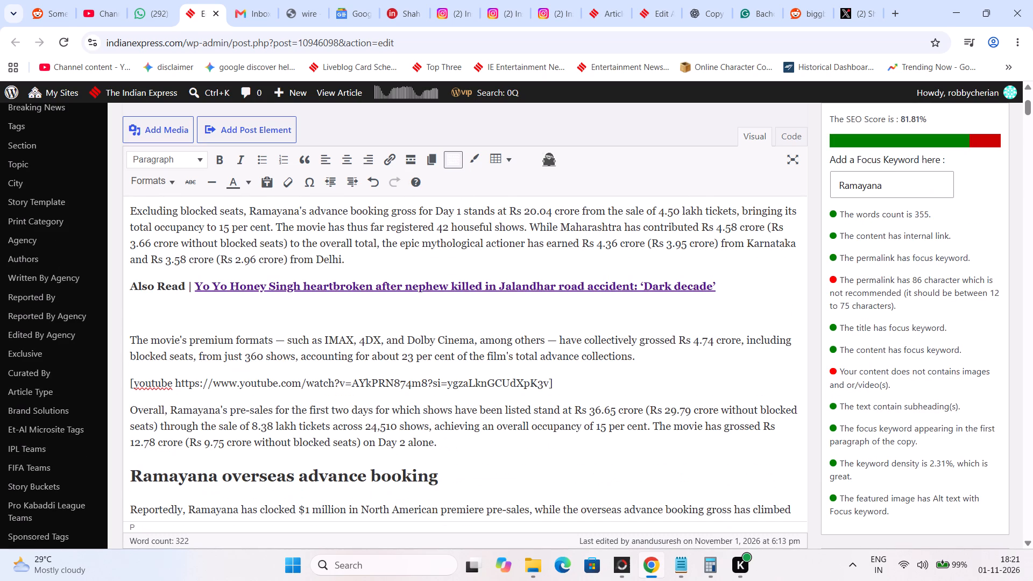
pyautogui.press('Delete')
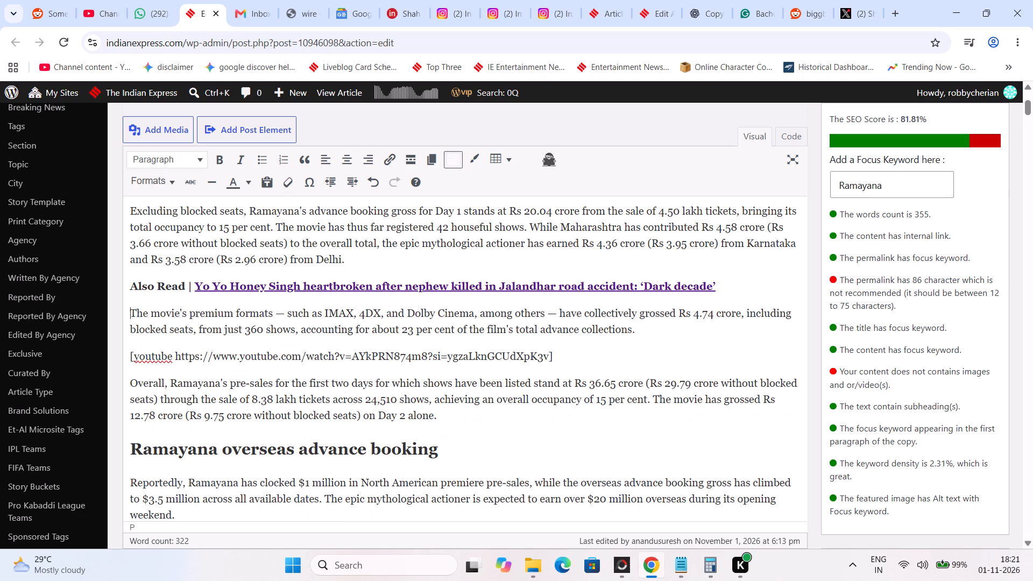
pyautogui.press('Down')
pyautogui.press('Down')
pyautogui.press('Down')
pyautogui.press('Down')
pyautogui.press('Down')
pyautogui.press('Down')
pyautogui.press('Down')
pyautogui.press('Down')
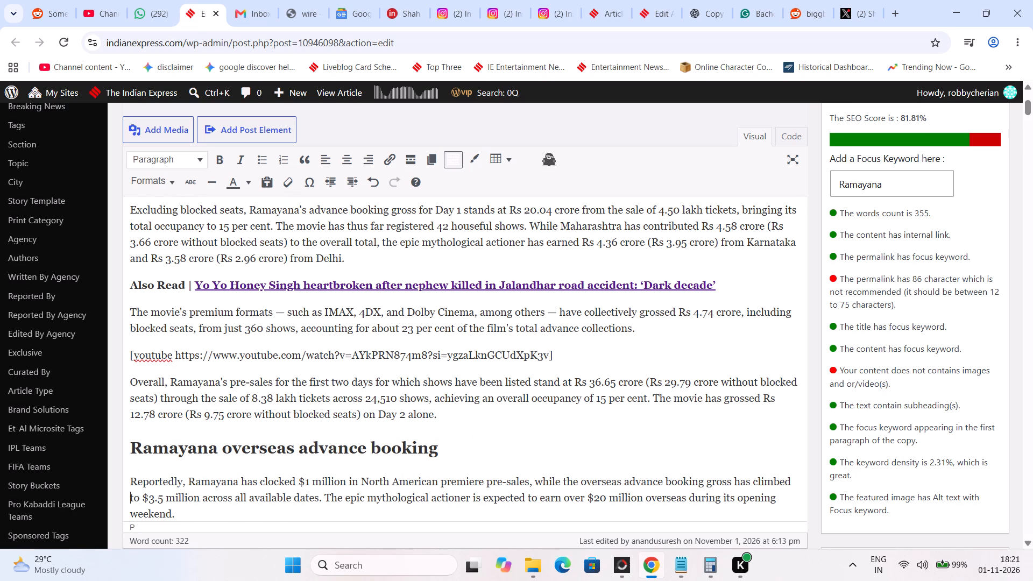
pyautogui.press('Down')
pyautogui.press('Down')
pyautogui.press('Down')
pyautogui.press('Down')
pyautogui.press('Down')
pyautogui.press('Down')
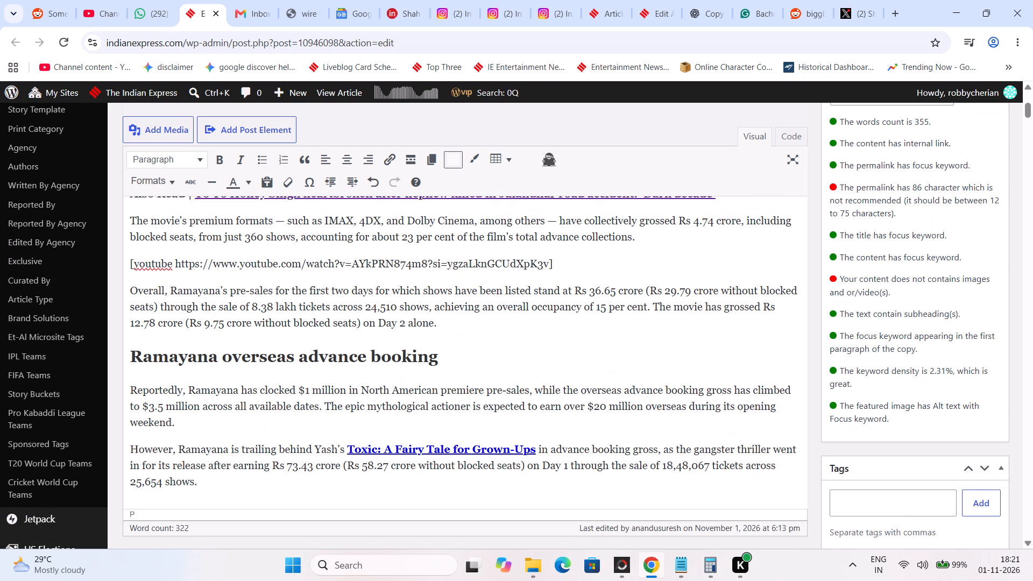
pyautogui.press('Return')
pyautogui.hotkey('ctrl', 'v')
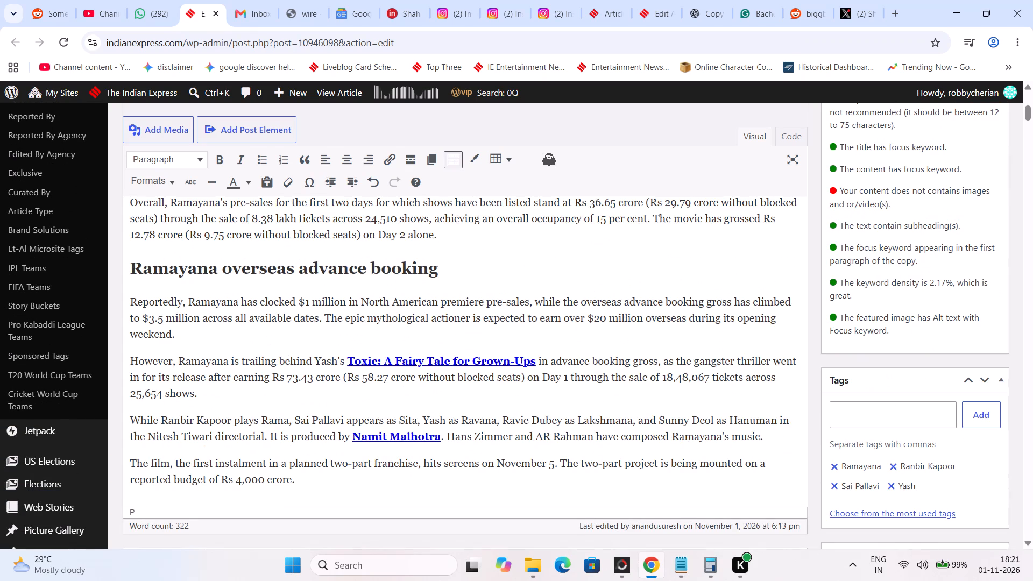
# Insert "Ramayana" after "Nitesh Tiwari directorial" in the moved cast paragraph.
pyautogui.scroll(5, 244, 328)
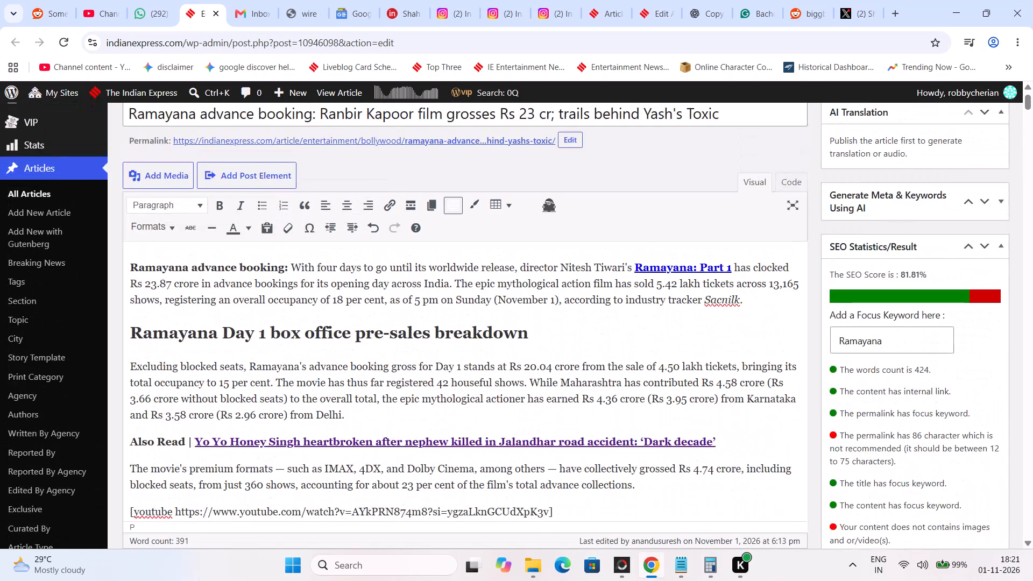
pyautogui.scroll(-1, 244, 328)
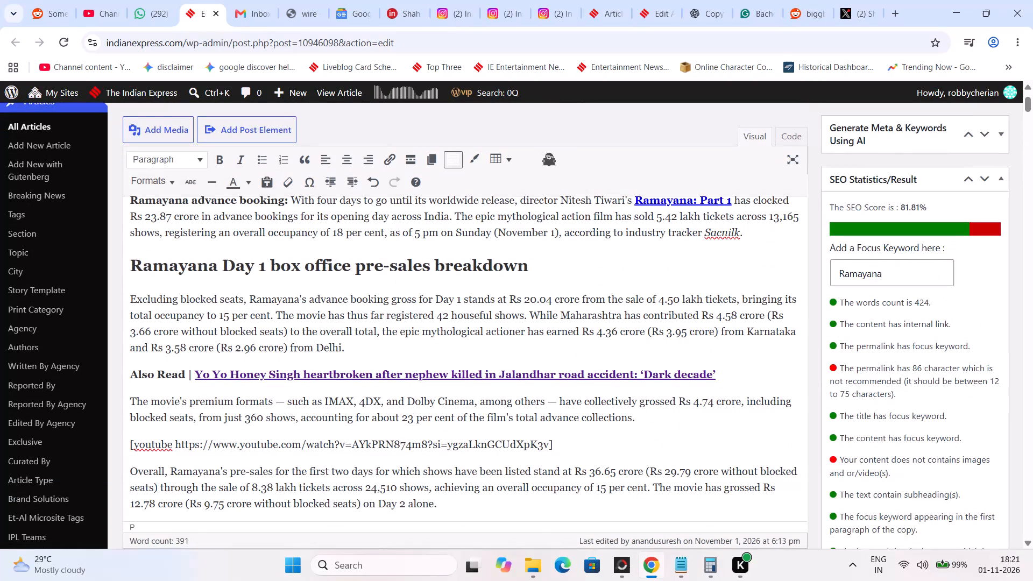
pyautogui.scroll(-1, 244, 328)
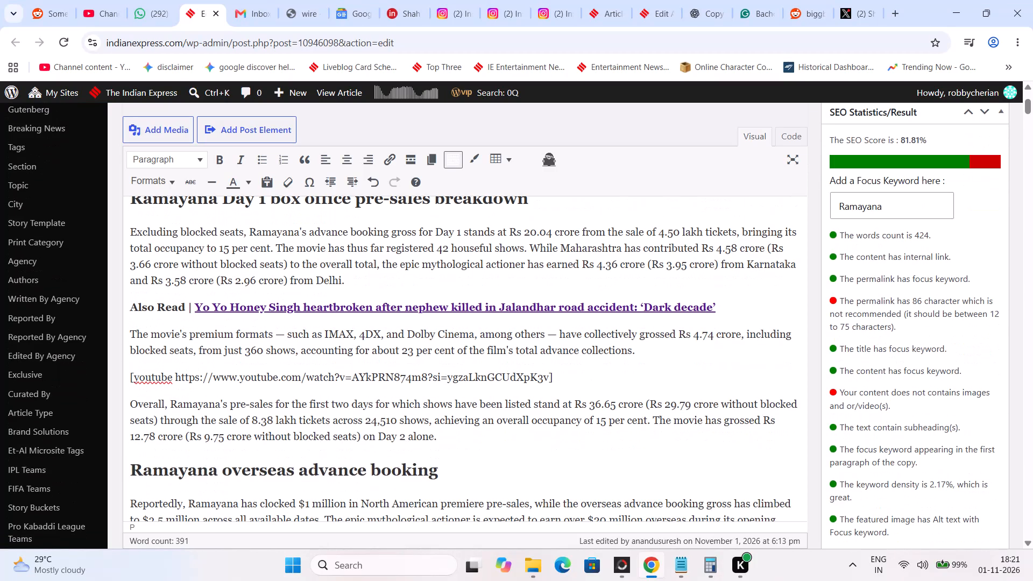
pyautogui.scroll(-3, 244, 328)
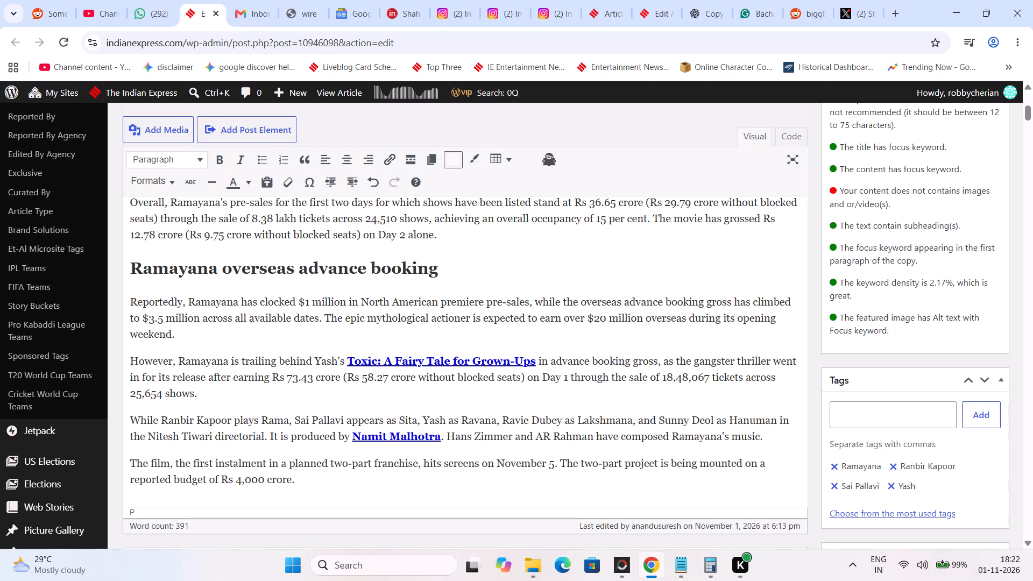
pyautogui.click(260, 437)
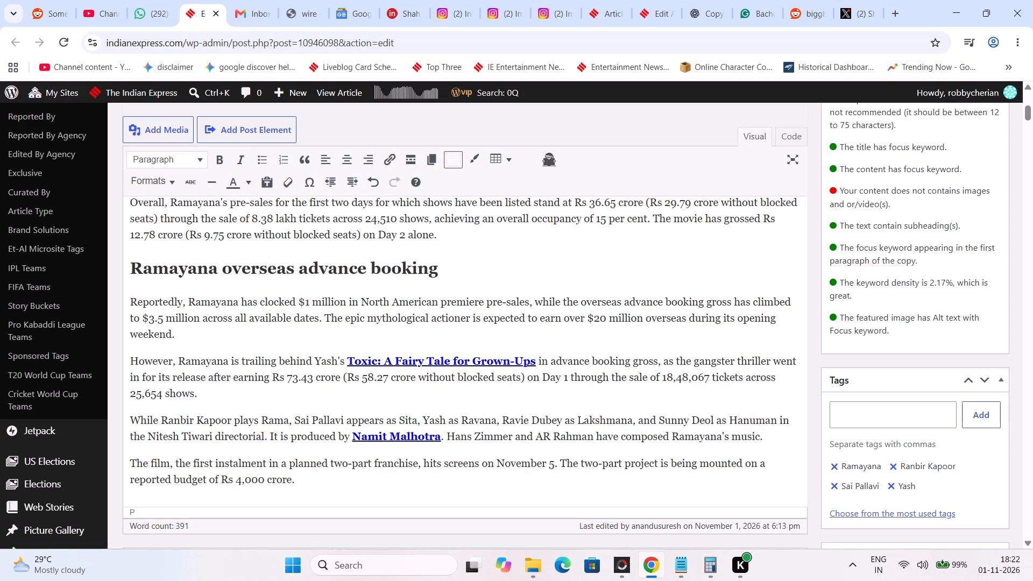
pyautogui.click(261, 437)
pyautogui.press('Right')
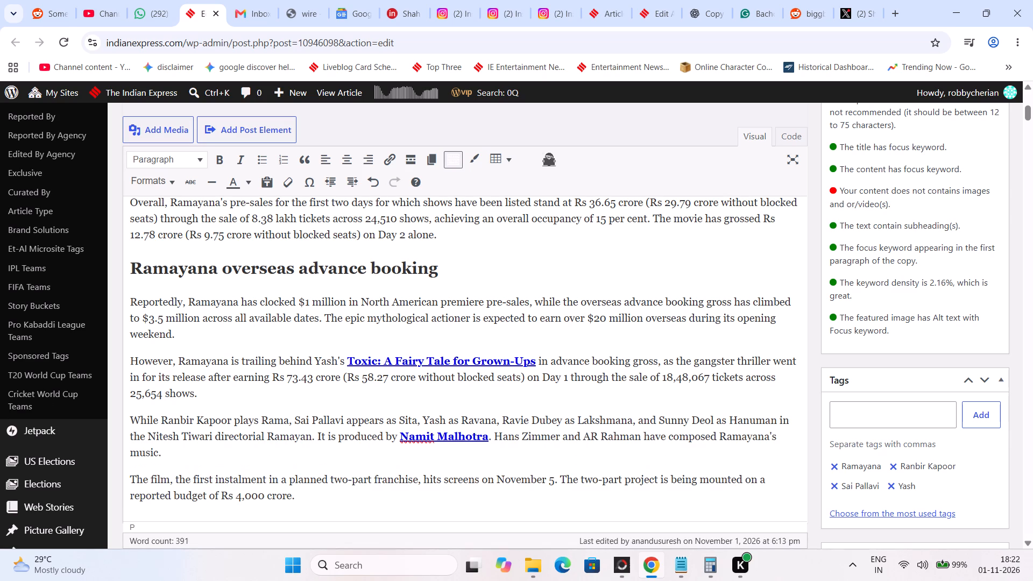
pyautogui.press('a')
# Review the Ramayana article's title, permalink, body text and excerpt.
pyautogui.scroll(17, 383, 410)
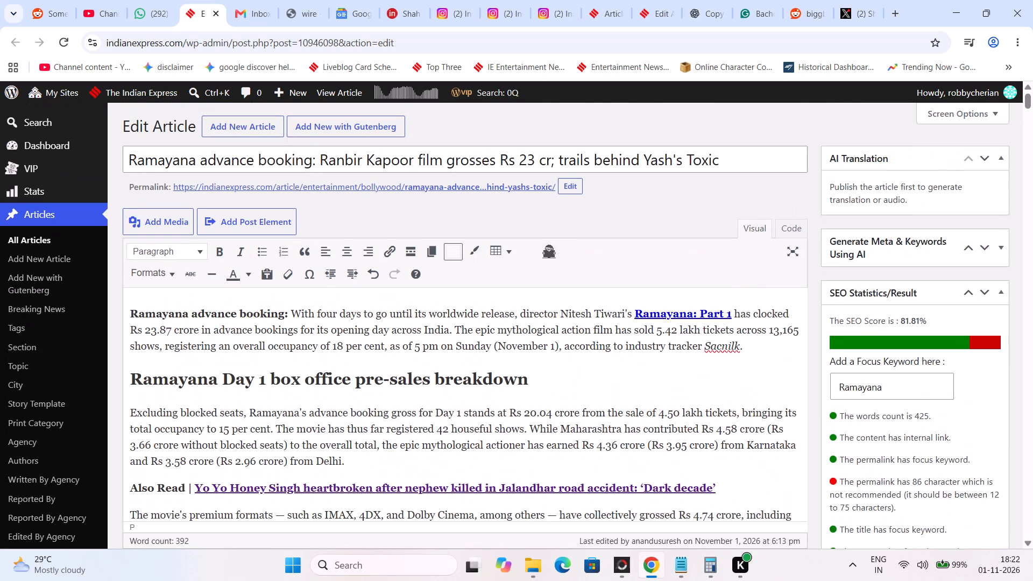
pyautogui.scroll(1, 386, 410)
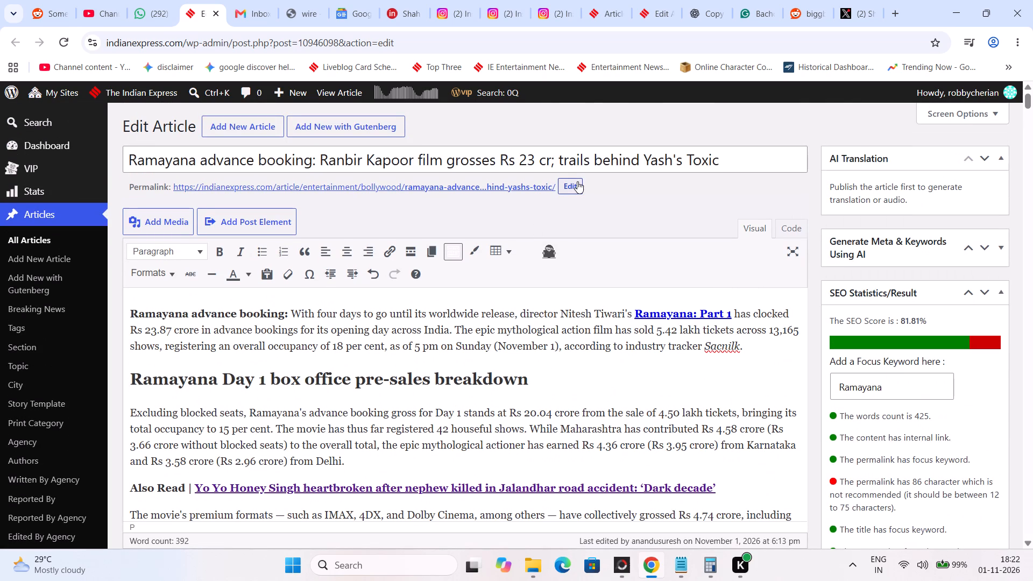
pyautogui.scroll(-12, 581, 237)
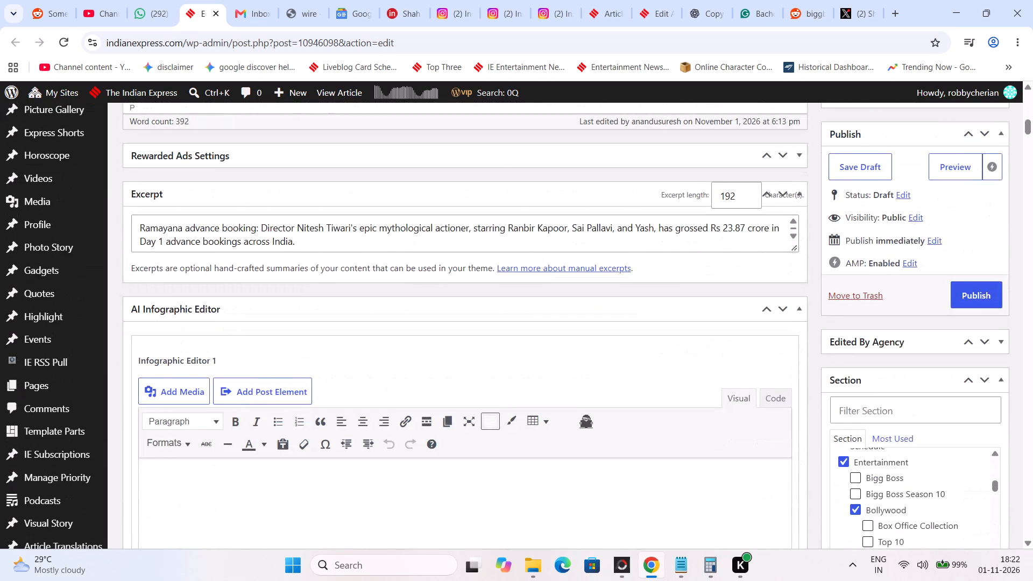
pyautogui.scroll(-5, 505, 216)
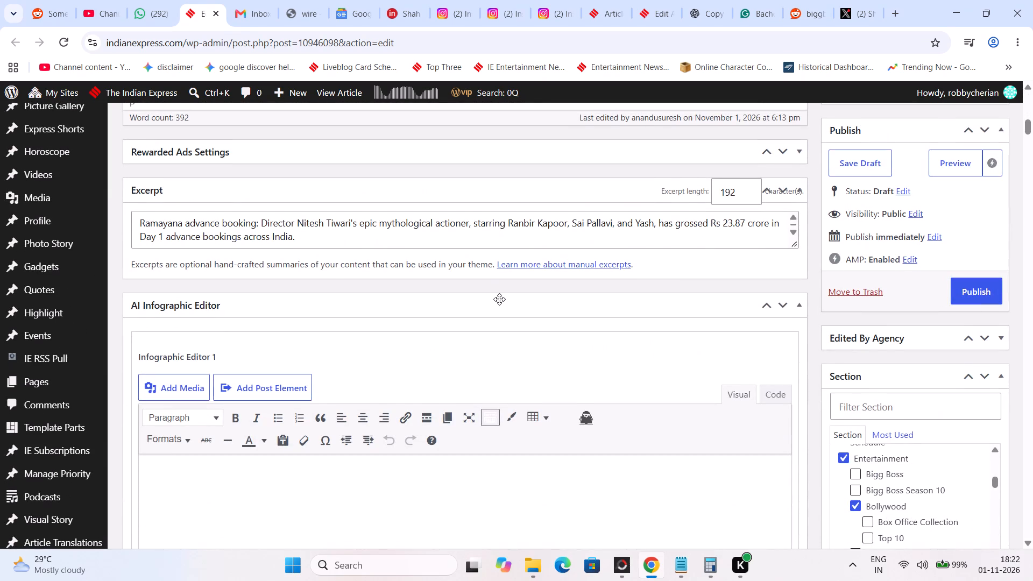
pyautogui.scroll(16, 499, 299)
pyautogui.scroll(-2, 501, 295)
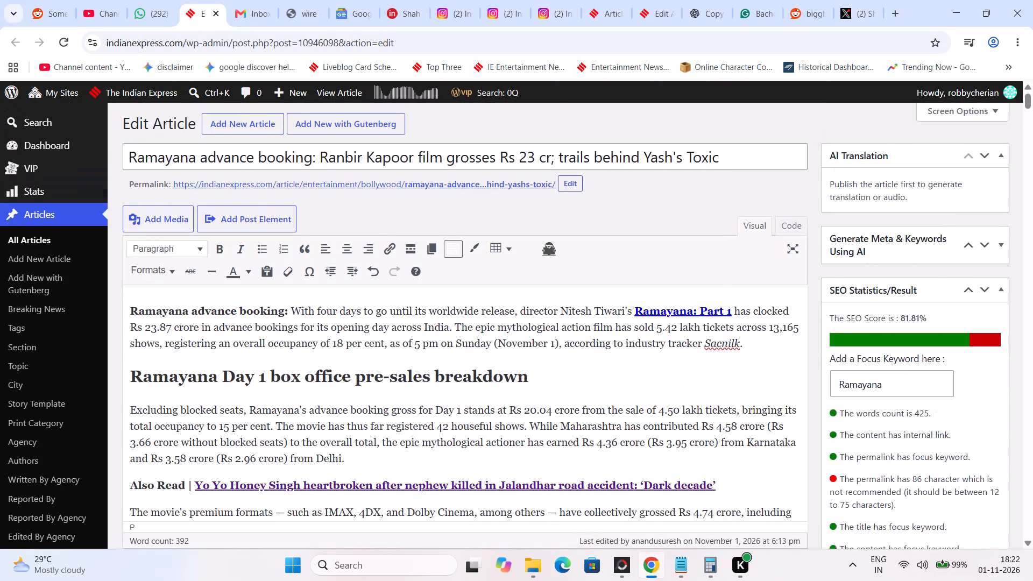
pyautogui.scroll(-8, 501, 295)
pyautogui.scroll(4, 501, 295)
pyautogui.scroll(-5, 501, 295)
pyautogui.scroll(20, 501, 294)
pyautogui.scroll(7, 501, 294)
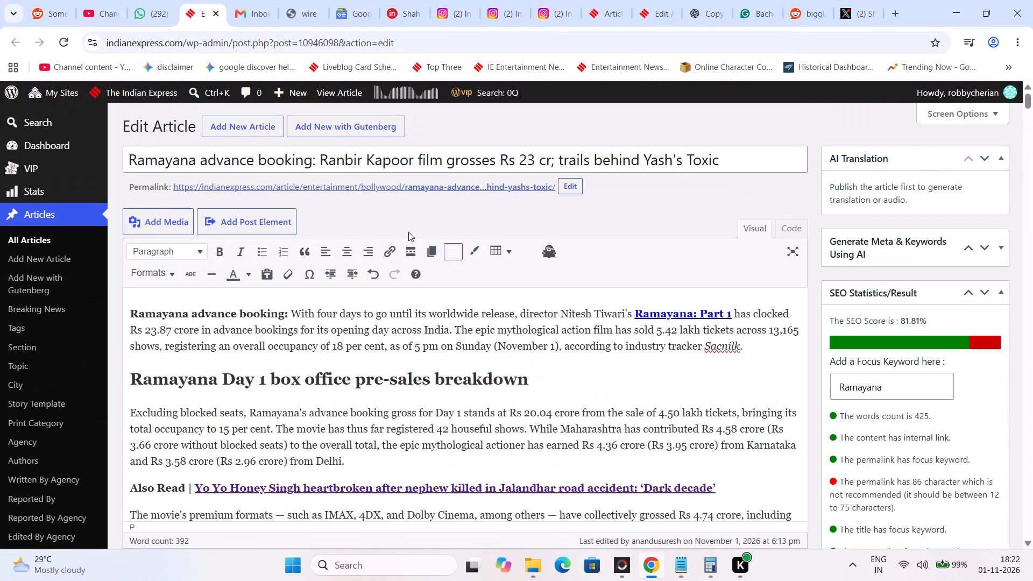
pyautogui.scroll(-3, 408, 232)
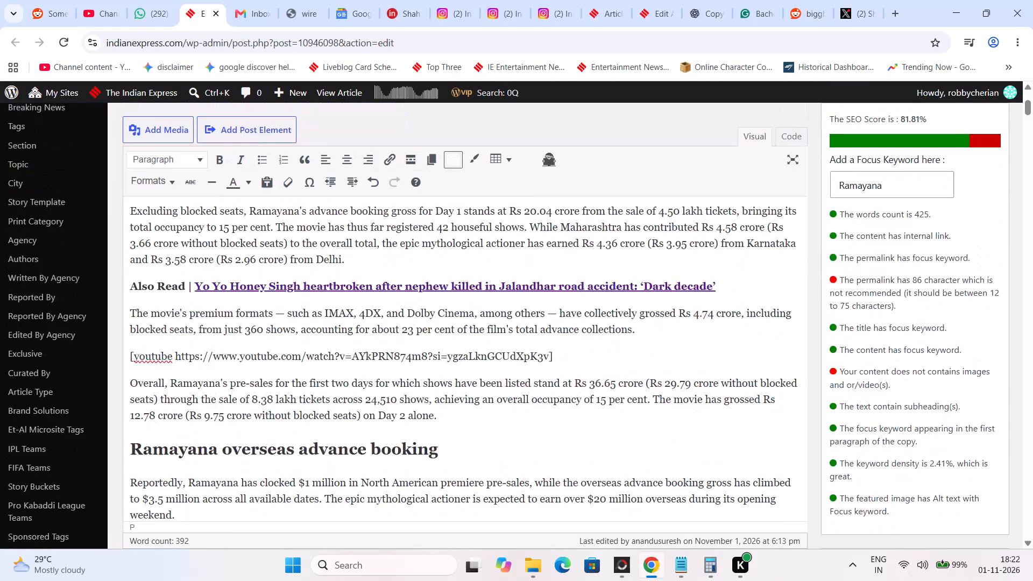
pyautogui.scroll(5, 408, 232)
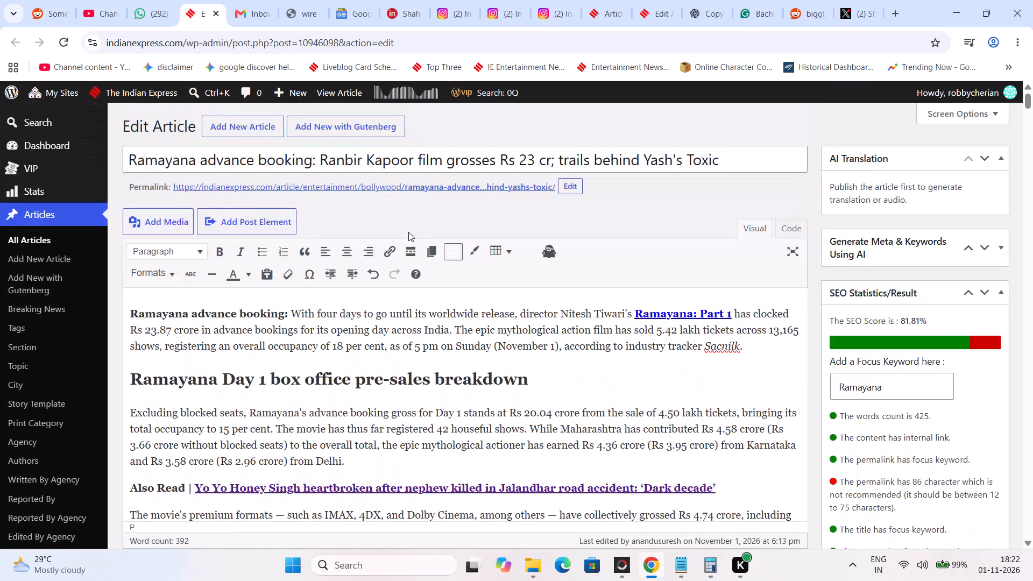
pyautogui.scroll(-4, 408, 232)
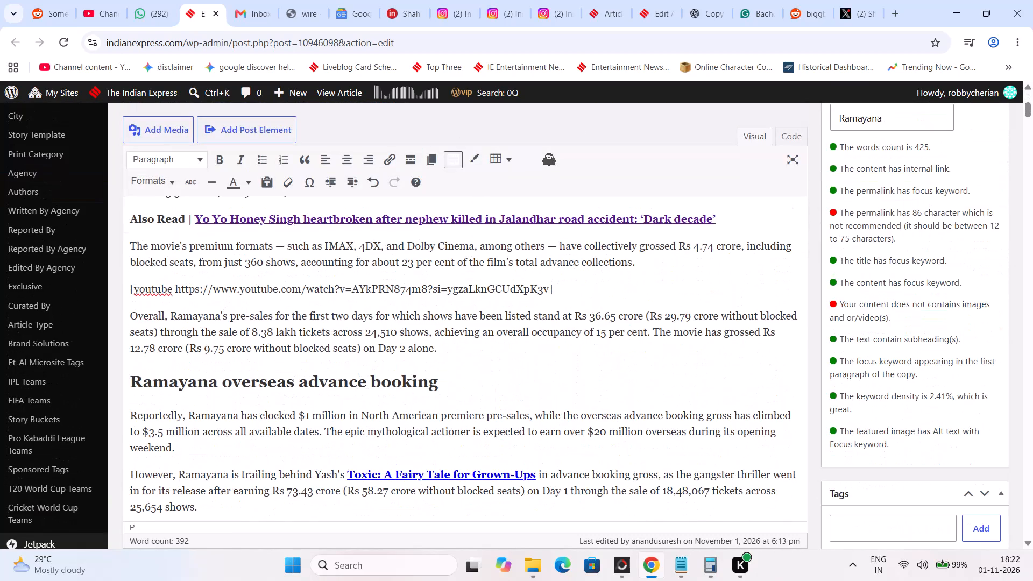
pyautogui.scroll(4, 408, 232)
# Move the entire text of the SEO Keywords field into the Additional Meta tags field.
pyautogui.scroll(-19, 408, 232)
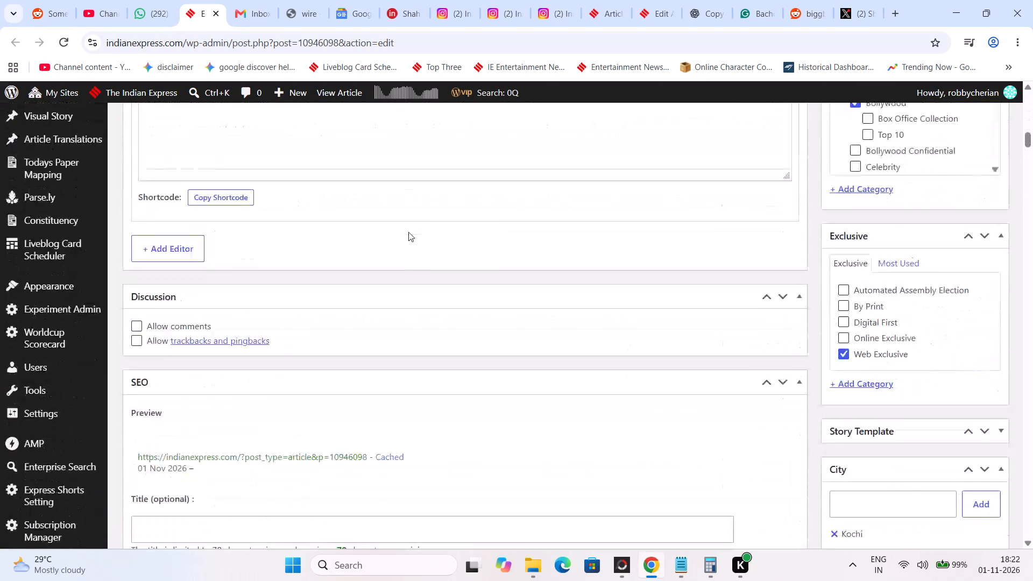
pyautogui.scroll(-7, 408, 232)
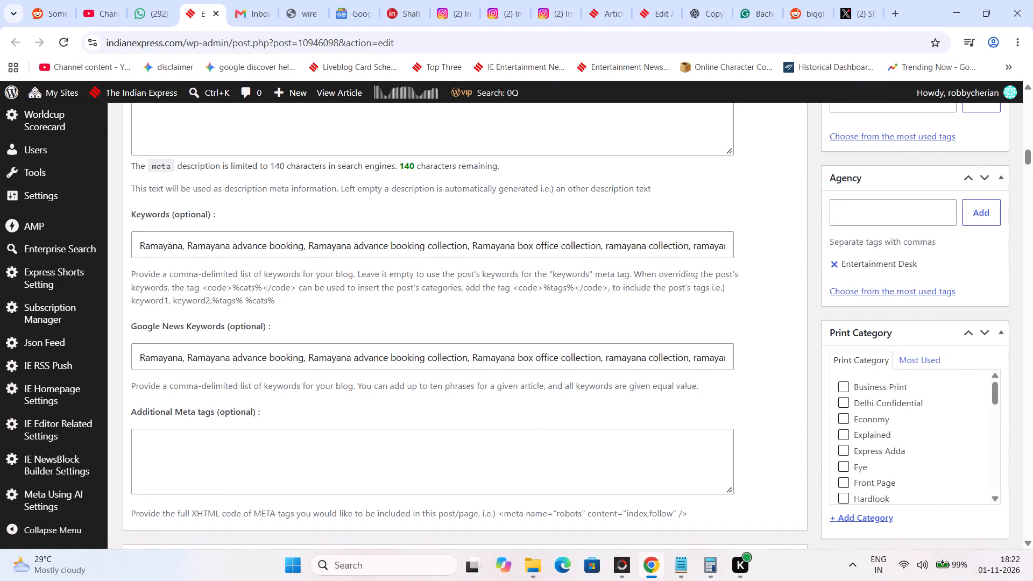
pyautogui.moveTo(664, 243); pyautogui.dragTo(721, 241)
pyautogui.click(610, 241)
pyautogui.click(603, 243)
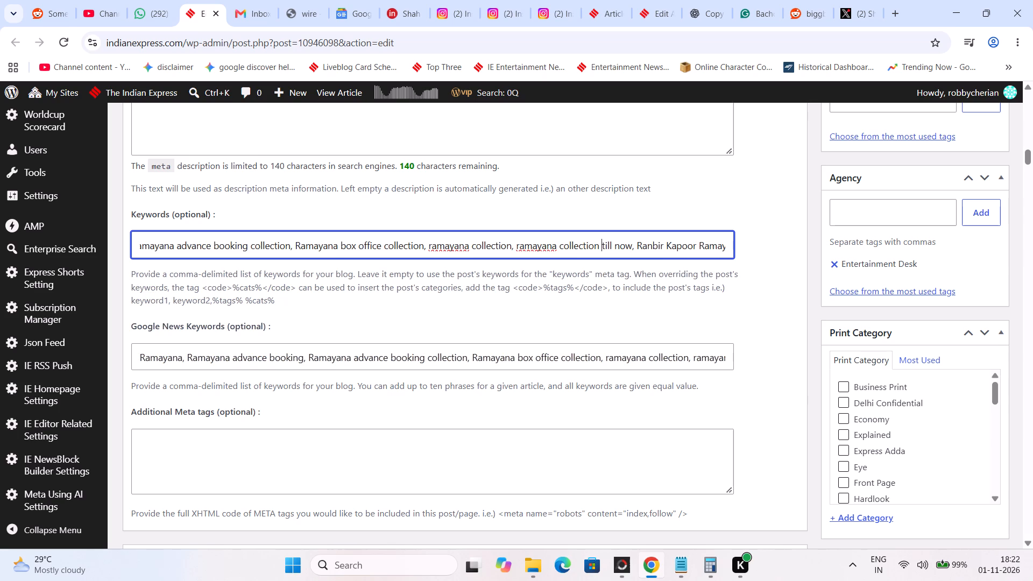
pyautogui.moveTo(646, 249); pyautogui.dragTo(758, 249)
pyautogui.tripleClick(302, 249)
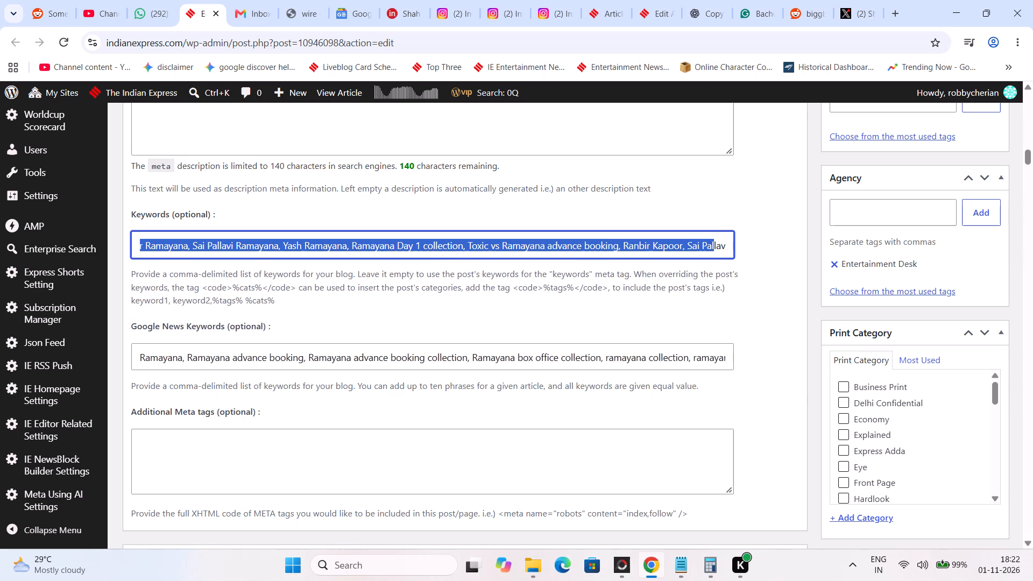
pyautogui.hotkey('ctrl', 'x')
pyautogui.click(284, 465)
pyautogui.hotkey('ctrl', 'v')
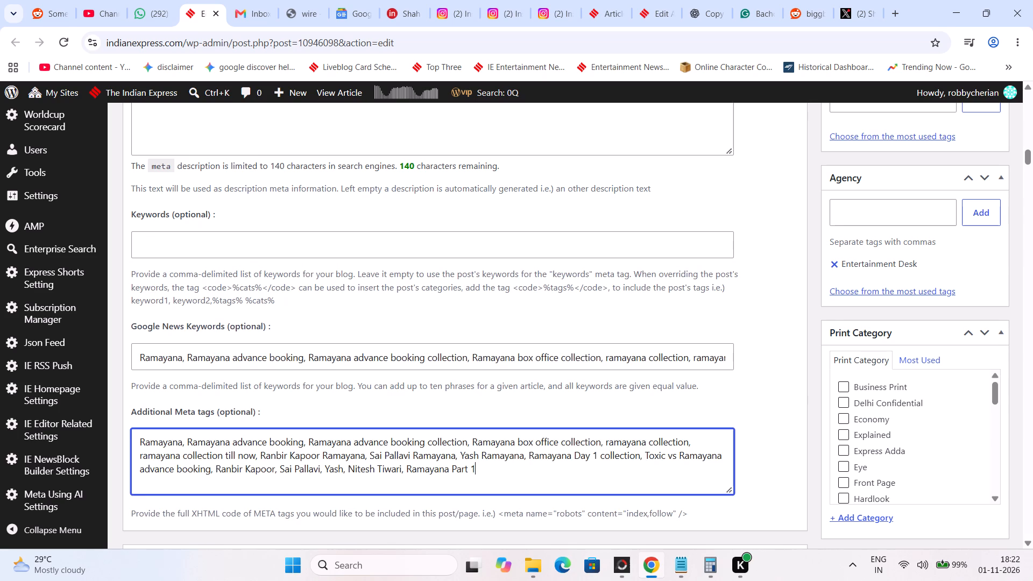
# Add "ramayana tickets," after "ramayana collection till now," in the Additional Meta tags text.
pyautogui.click(258, 452)
pyautogui.press('space')
pyautogui.write('ramayana tickets,')
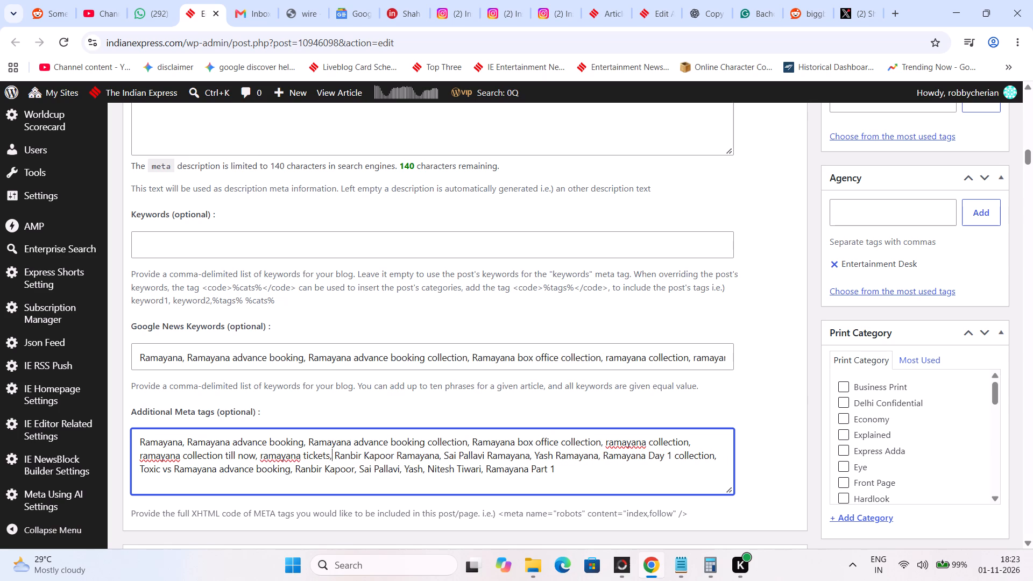
# Delete the "Ranbir Kapoor Ramayana", "Sai Pallavi Ramayana" and "Yash Ramayana" keywords from the Additional Meta tags text.
pyautogui.press('Right')
pyautogui.press('Right')
pyautogui.press('Right')
pyautogui.press('Right')
pyautogui.press('Right')
pyautogui.press('Right')
pyautogui.press('Right')
pyautogui.press('Right')
pyautogui.press('Right')
pyautogui.press('Right')
pyautogui.press('Right')
pyautogui.press('Right')
pyautogui.press('Right')
pyautogui.press('Right')
pyautogui.press('Delete')
pyautogui.press('Delete')
pyautogui.press('Delete')
pyautogui.press('Delete')
pyautogui.press('Delete')
pyautogui.press('Delete')
pyautogui.press('Delete')
pyautogui.press('Delete')
pyautogui.press('Delete')
pyautogui.press('Delete')
pyautogui.press('Delete')
pyautogui.press('Delete')
pyautogui.press('Delete')
pyautogui.press('Delete')
pyautogui.press('Delete')
pyautogui.press('Delete')
pyautogui.press('Delete')
pyautogui.press('Delete')
pyautogui.press('Delete')
pyautogui.press('Delete')
pyautogui.press('Delete')
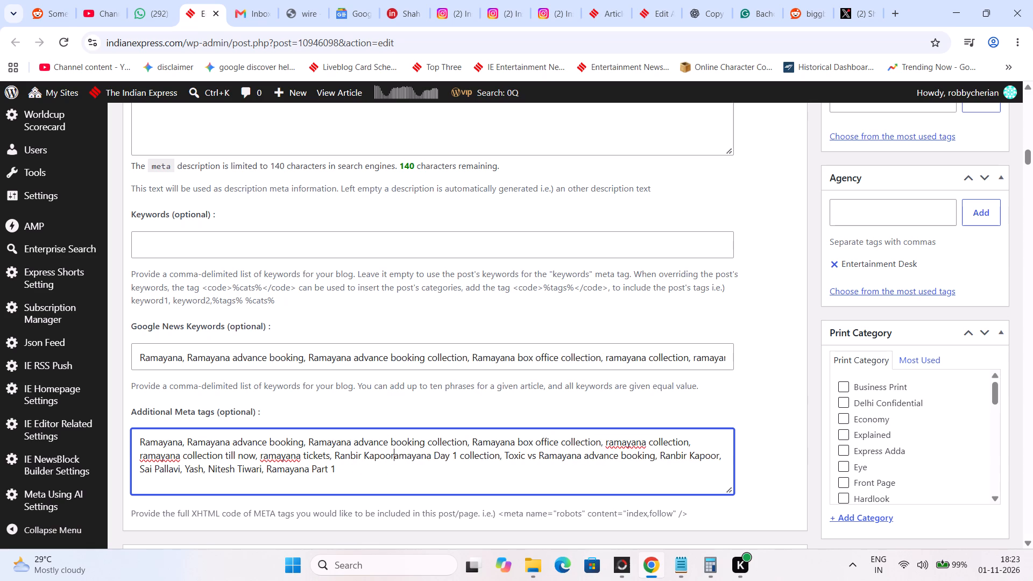
pyautogui.press('Delete')
pyautogui.press(',')
pyautogui.press('BackSpace')
pyautogui.press('BackSpace')
pyautogui.press('BackSpace')
pyautogui.press('BackSpace')
pyautogui.press('BackSpace')
pyautogui.press('BackSpace')
pyautogui.press('BackSpace')
pyautogui.press('BackSpace')
pyautogui.press('BackSpace')
pyautogui.press('BackSpace')
pyautogui.press('BackSpace')
pyautogui.press('BackSpace')
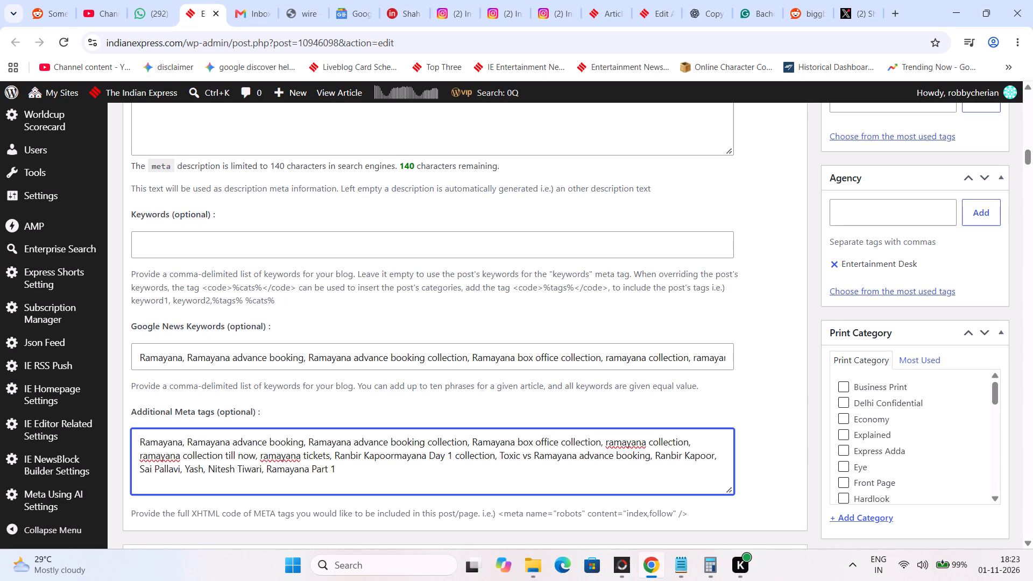
# Continue through the keyword list in Additional Meta tags, past the start of "Ramayana Day 1 collection".
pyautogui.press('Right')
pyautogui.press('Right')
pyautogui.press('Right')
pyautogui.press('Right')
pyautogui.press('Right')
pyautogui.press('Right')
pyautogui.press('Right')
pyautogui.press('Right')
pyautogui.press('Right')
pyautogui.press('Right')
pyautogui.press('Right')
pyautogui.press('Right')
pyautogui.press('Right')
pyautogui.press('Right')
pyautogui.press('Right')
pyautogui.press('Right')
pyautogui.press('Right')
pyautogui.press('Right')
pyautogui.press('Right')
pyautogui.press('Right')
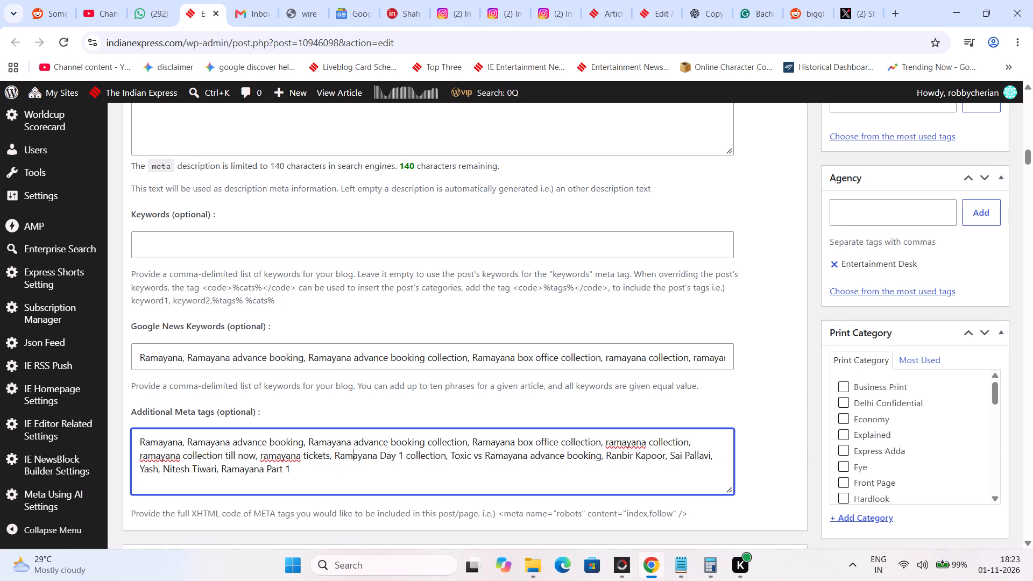
# Delete the "Toxic vs Ramayana advance booking" keyword and its extra comma from the Additional Meta tags text.
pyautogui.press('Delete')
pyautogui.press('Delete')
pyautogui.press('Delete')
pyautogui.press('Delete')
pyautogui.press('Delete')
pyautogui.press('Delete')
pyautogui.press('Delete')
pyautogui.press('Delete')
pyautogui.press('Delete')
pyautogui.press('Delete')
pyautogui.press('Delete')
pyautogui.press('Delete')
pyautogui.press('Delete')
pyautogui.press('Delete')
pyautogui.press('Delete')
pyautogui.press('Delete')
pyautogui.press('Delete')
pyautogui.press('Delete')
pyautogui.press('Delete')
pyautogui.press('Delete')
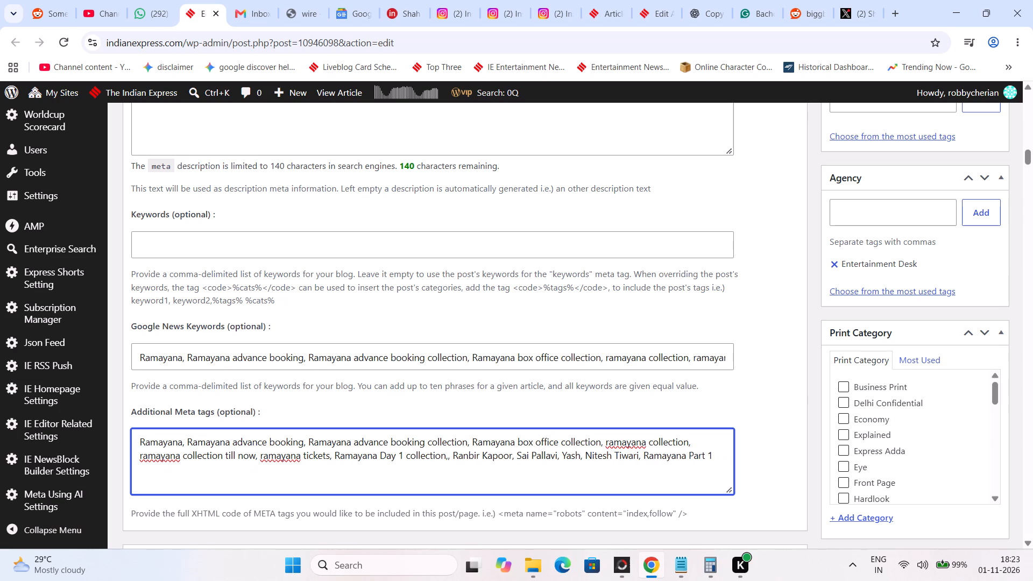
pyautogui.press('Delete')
# Move the entire keyword list from the Additional Meta tags field into the empty Keywords field.
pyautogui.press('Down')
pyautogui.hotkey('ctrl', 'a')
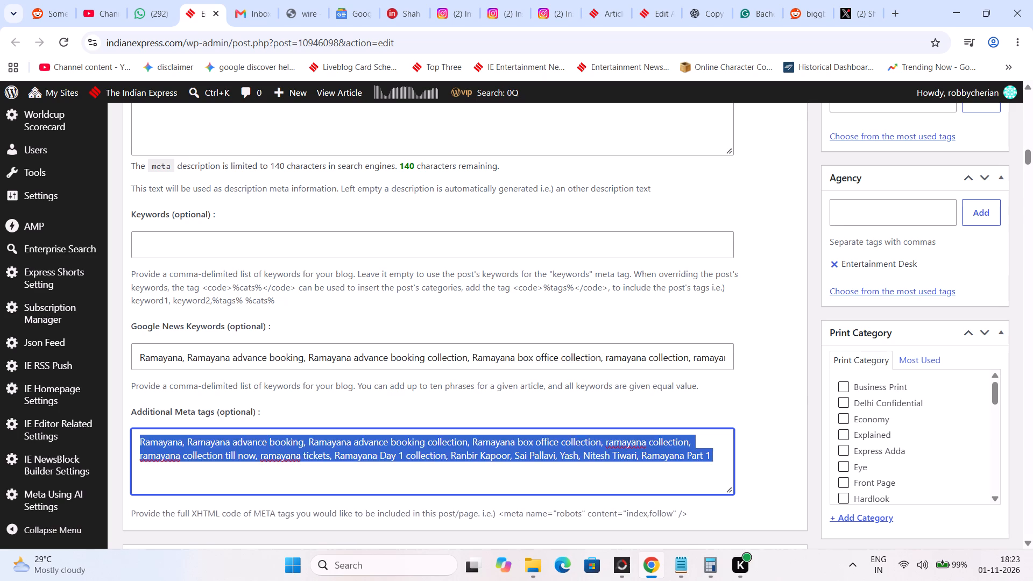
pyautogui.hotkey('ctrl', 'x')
pyautogui.click(293, 242)
pyautogui.hotkey('ctrl', 'v')
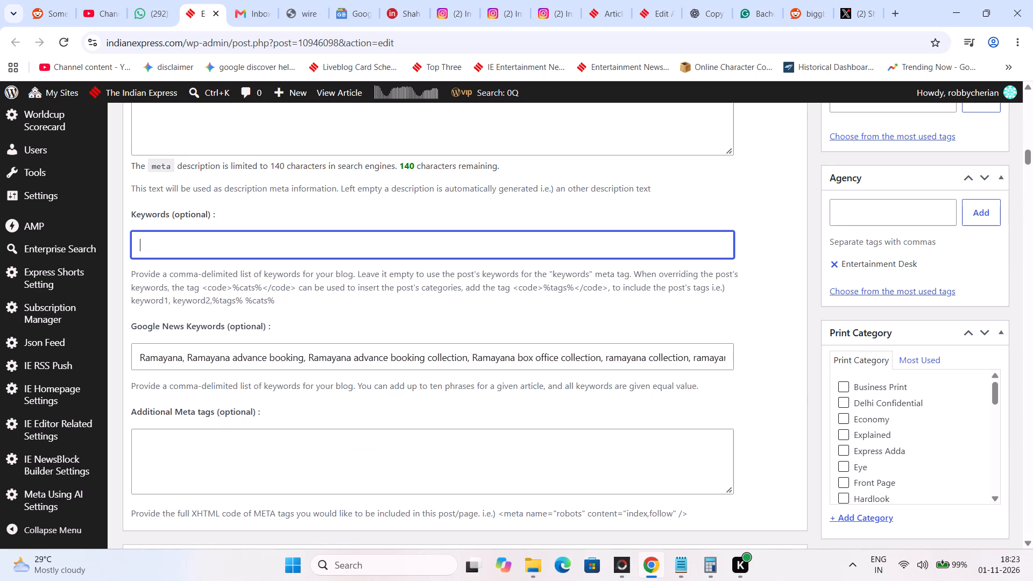
# Replace all of the Google News Keywords text with the same trimmed keyword list.
pyautogui.tripleClick(252, 348)
pyautogui.click(252, 348)
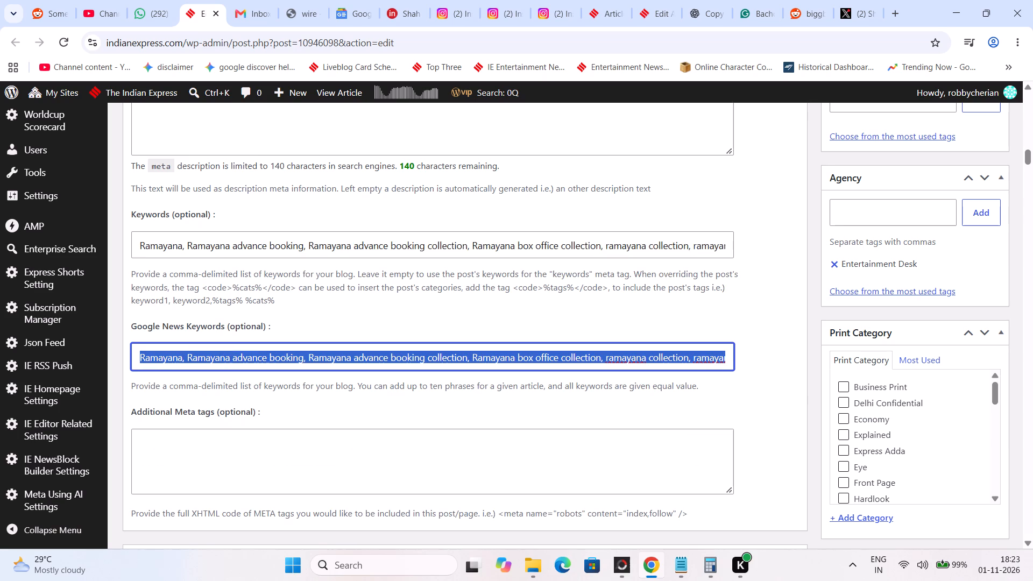
pyautogui.hotkey('ctrl', 'v')
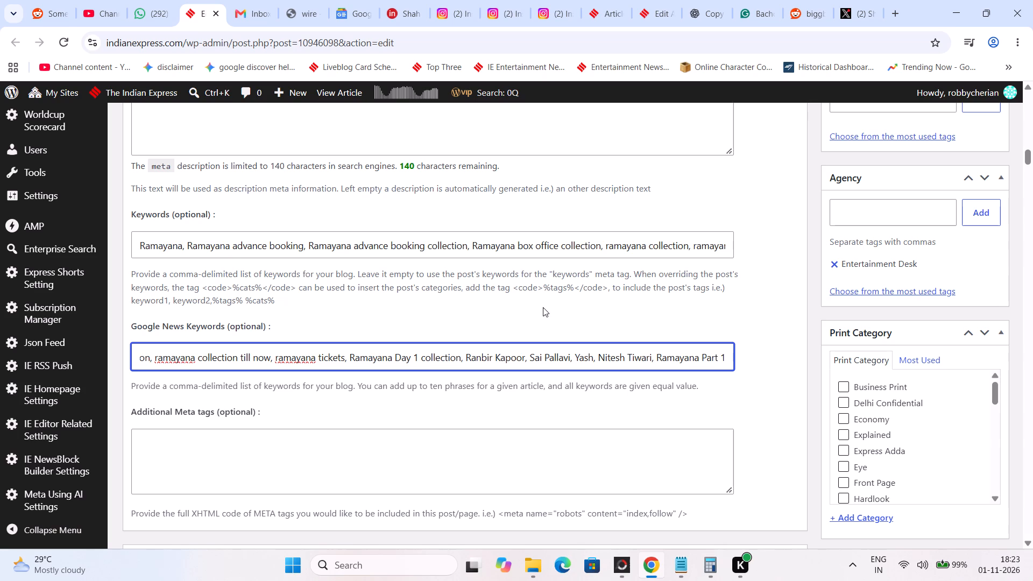
# Save the Ramayana advance booking article as a draft.
pyautogui.scroll(20, 544, 306)
pyautogui.scroll(12, 544, 306)
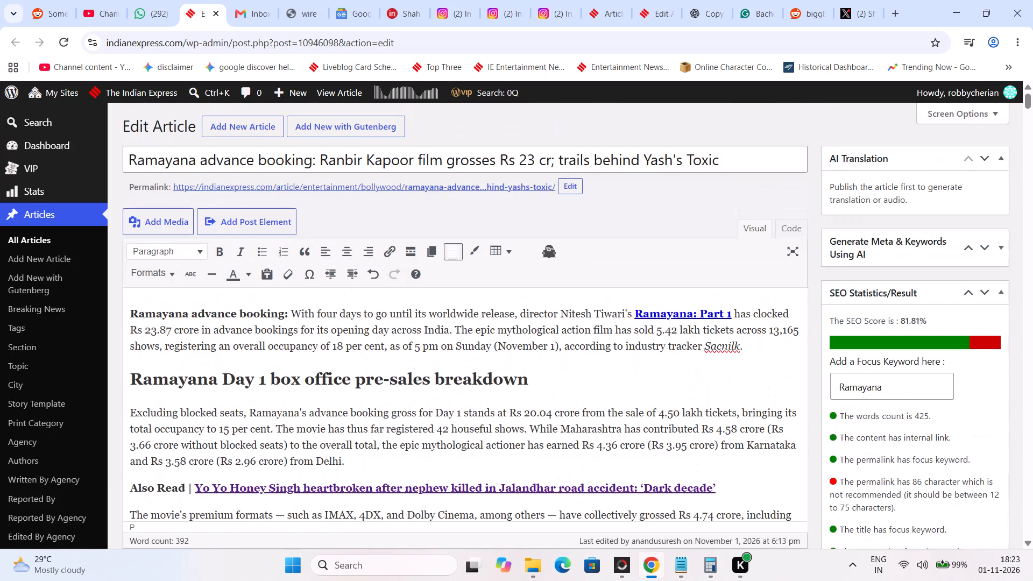
pyautogui.scroll(5, 544, 305)
pyautogui.click(1032, 317)
pyautogui.scroll(-3, 888, 419)
pyautogui.click(863, 363)
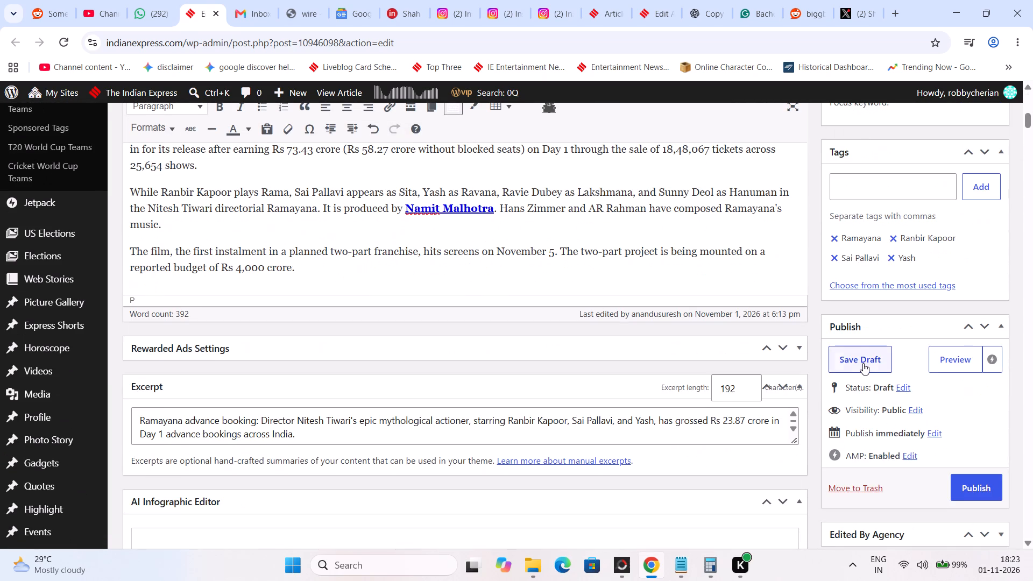
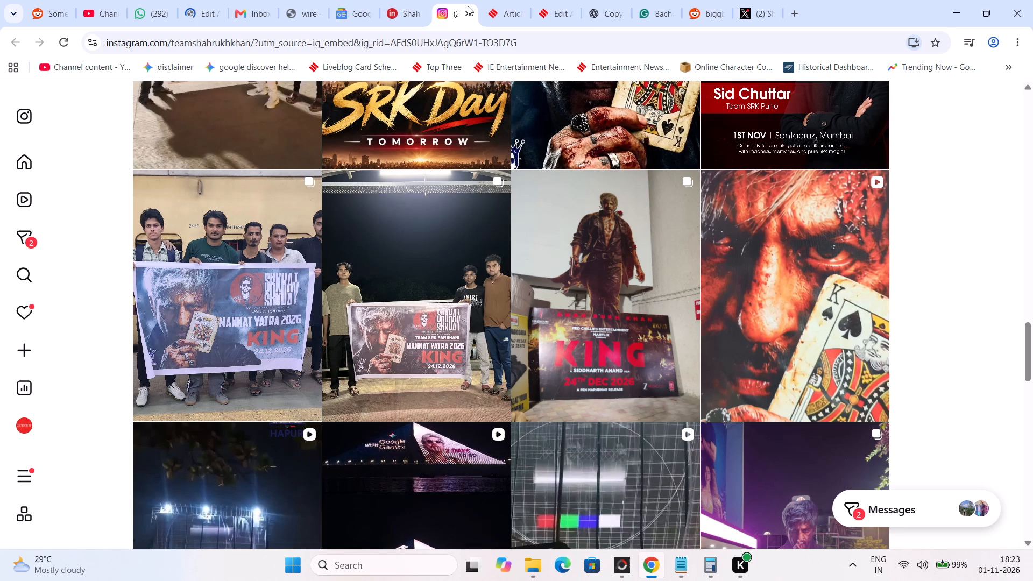
# Close the teamshahrukhkhan Instagram page and the Articles list page, keeping the Jailer 2 Day 18 article editor open.
pyautogui.click(470, 16)
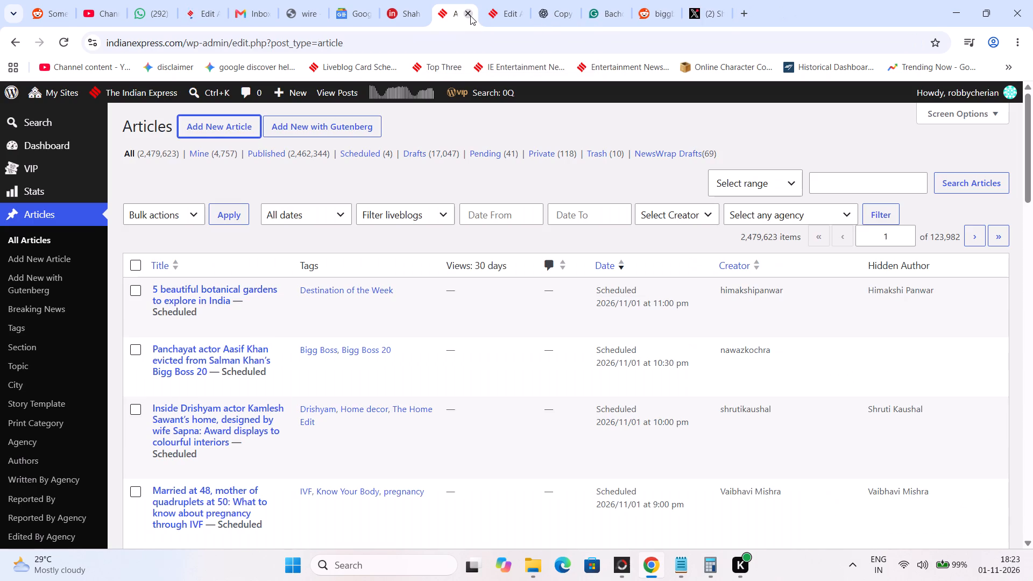
pyautogui.click(470, 16)
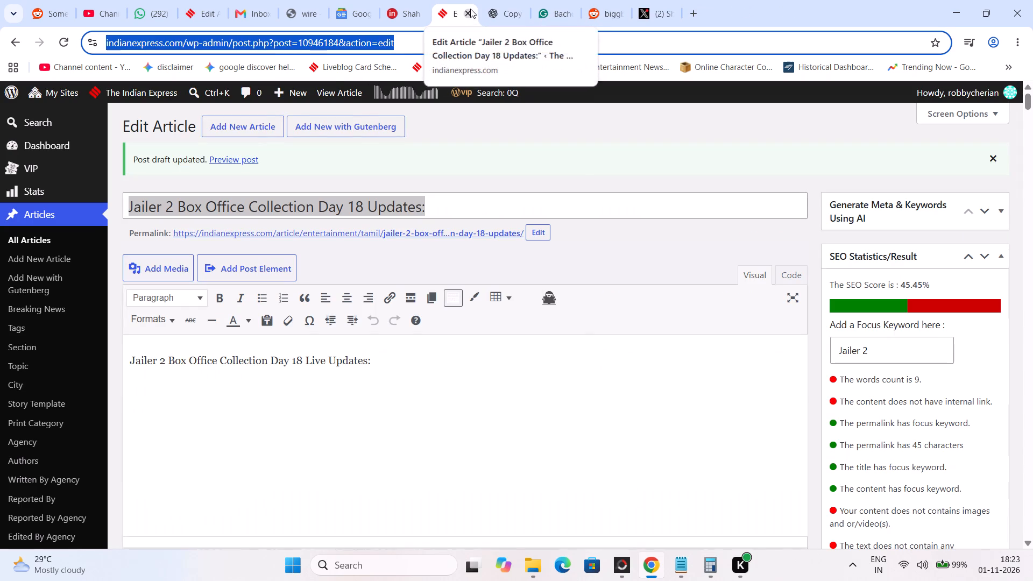
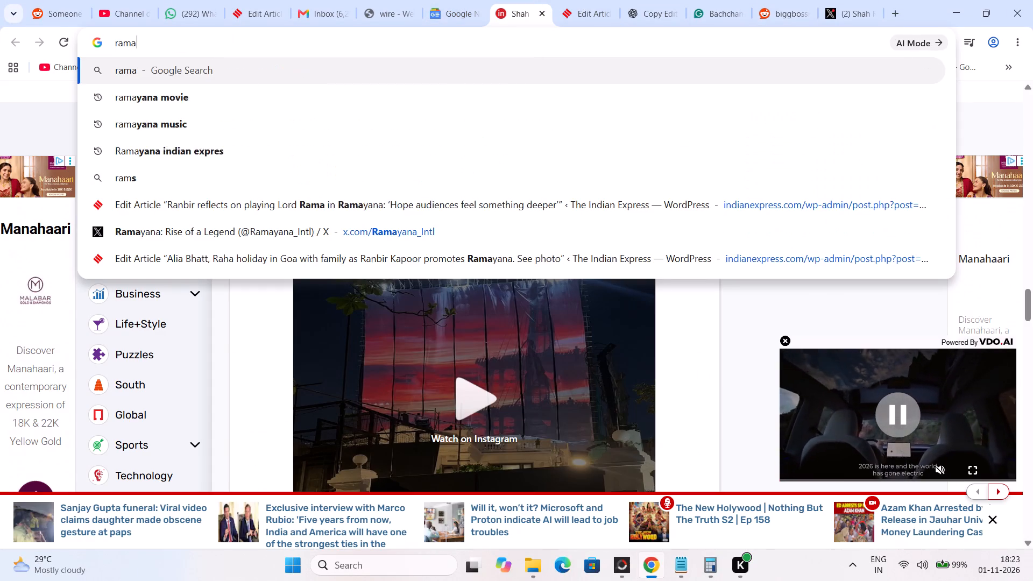
# Search Google for "ramayana advance booking" and look over the top results and news stories.
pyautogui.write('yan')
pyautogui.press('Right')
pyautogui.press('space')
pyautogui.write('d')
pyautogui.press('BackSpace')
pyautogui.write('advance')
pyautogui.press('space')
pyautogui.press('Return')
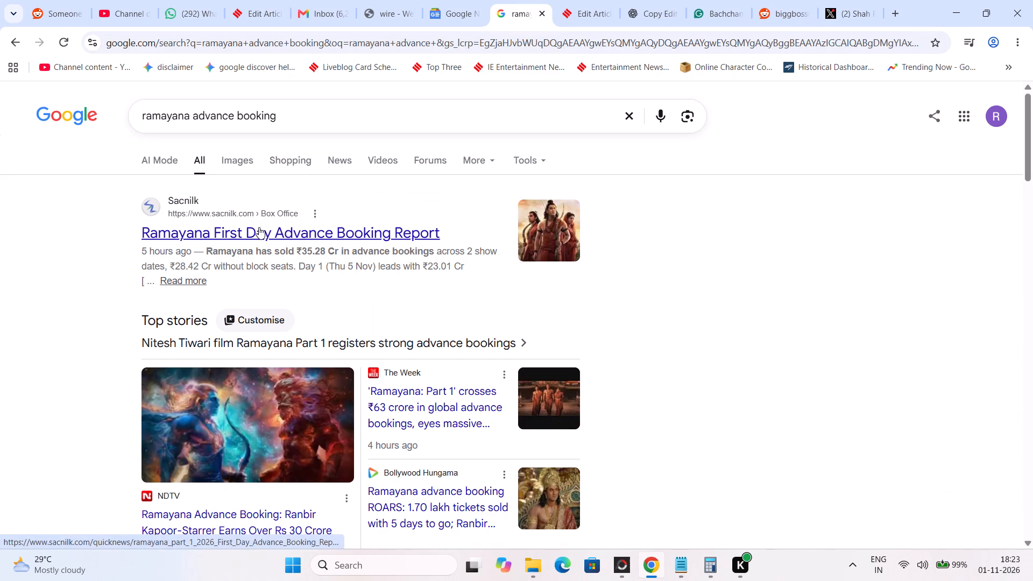
pyautogui.scroll(-1, 259, 227)
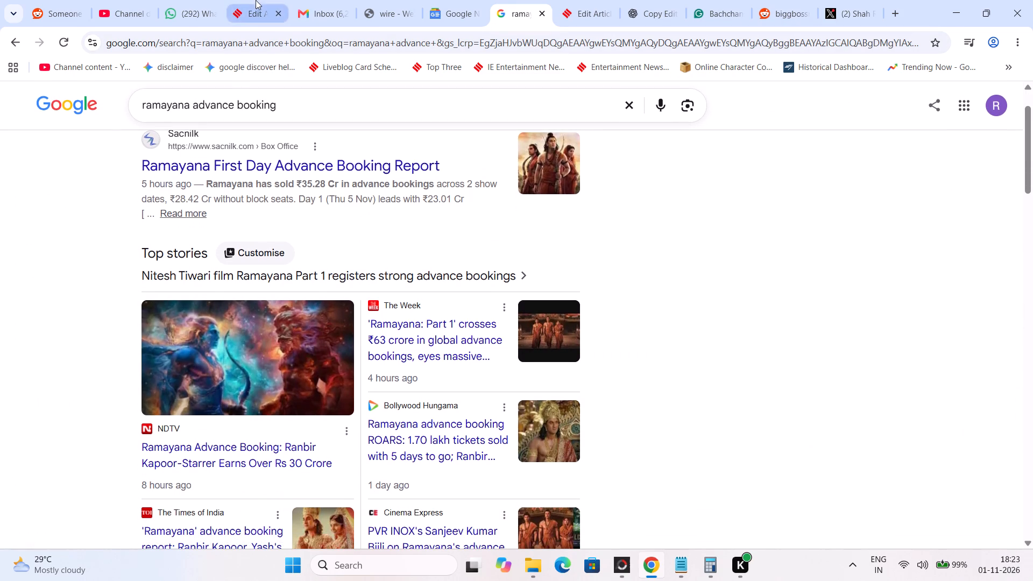
pyautogui.click(256, 0)
pyautogui.scroll(-2, 440, 201)
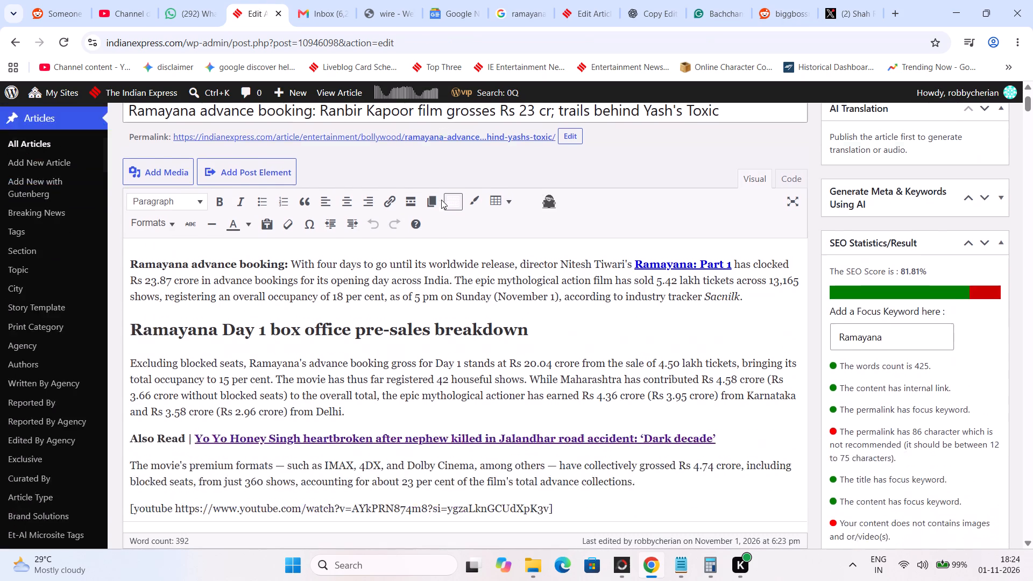
pyautogui.scroll(-1, 442, 199)
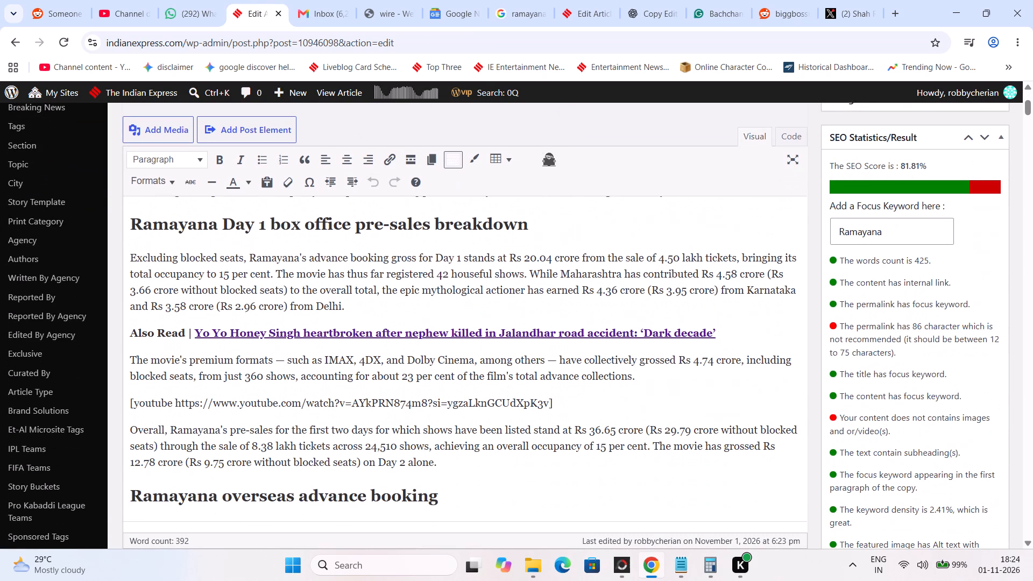
pyautogui.scroll(4, 492, 269)
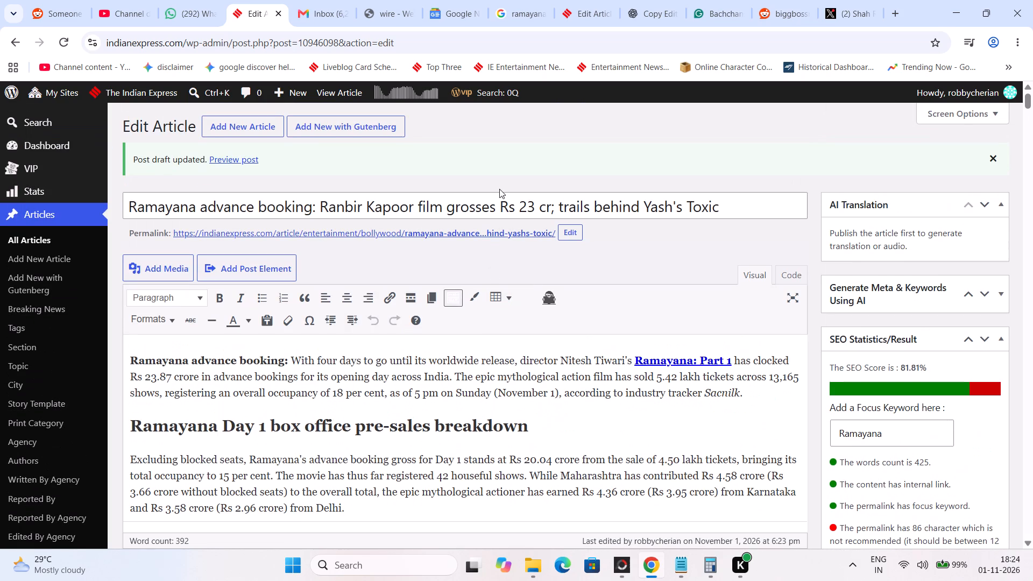
pyautogui.scroll(-5, 501, 244)
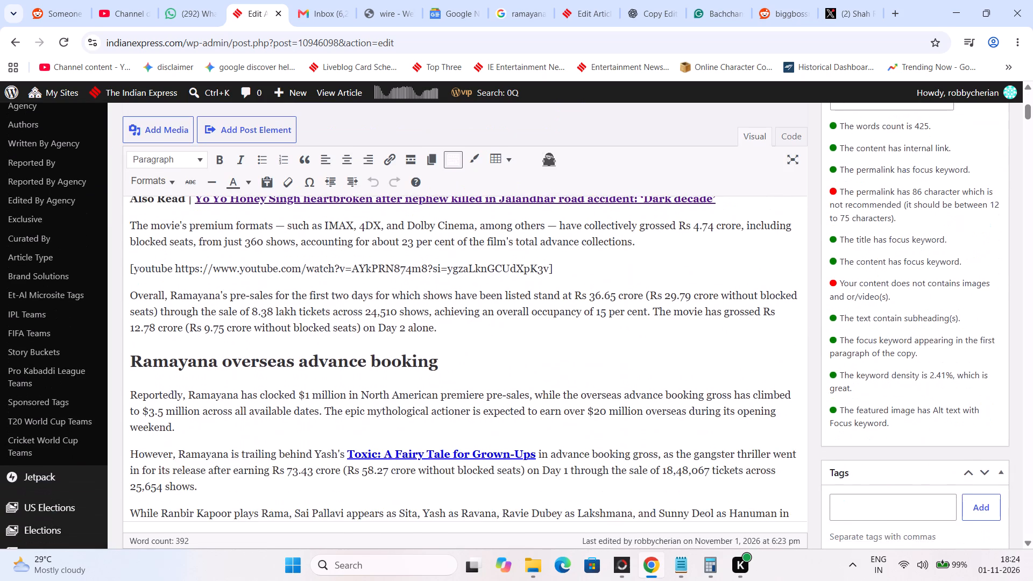
pyautogui.scroll(7, 501, 244)
pyautogui.click(497, 211)
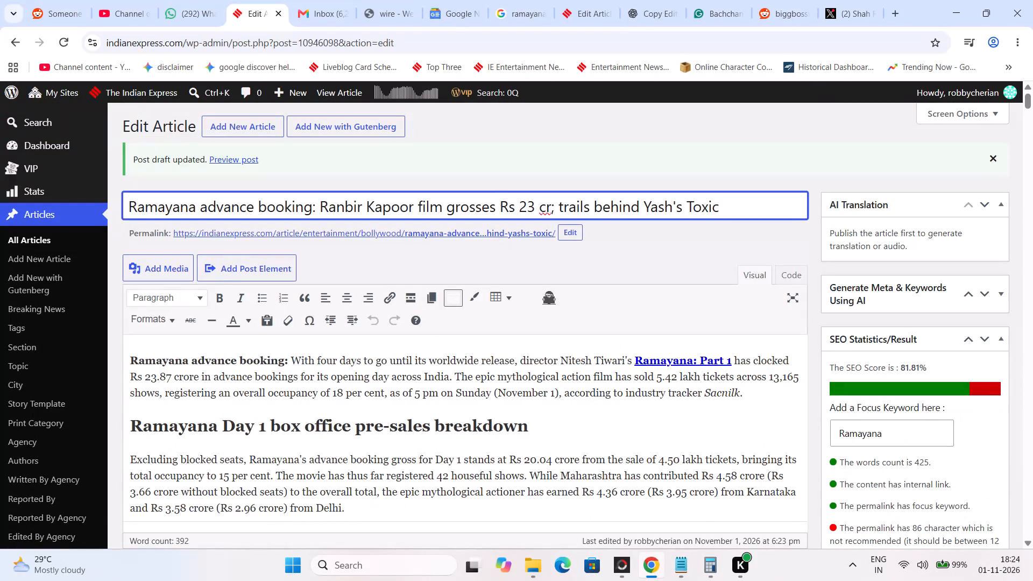
pyautogui.press('space')
pyautogui.write('over')
pyautogui.press('Right')
pyautogui.press('Right')
pyautogui.press('Right')
pyautogui.press('Right')
pyautogui.press('Right')
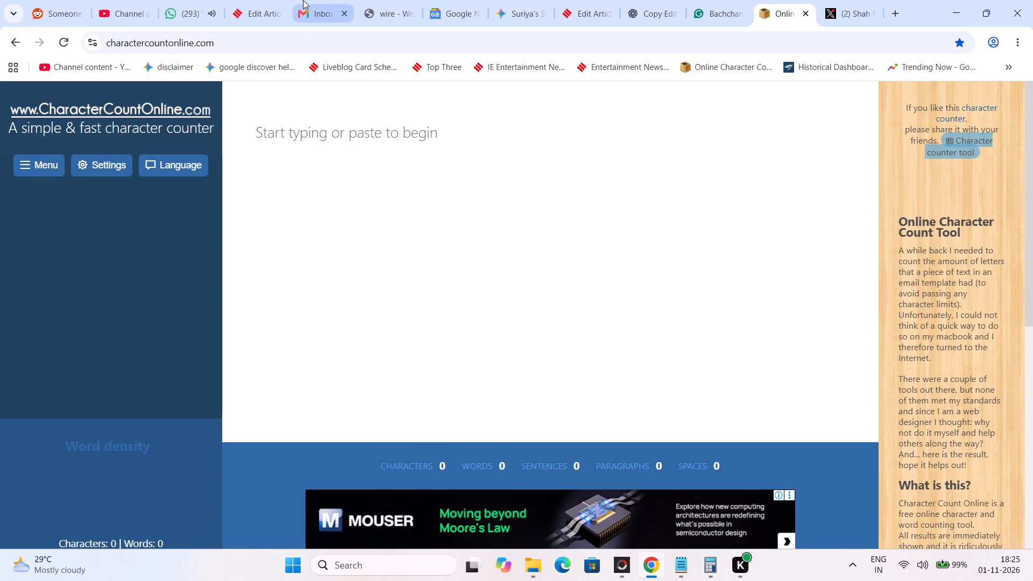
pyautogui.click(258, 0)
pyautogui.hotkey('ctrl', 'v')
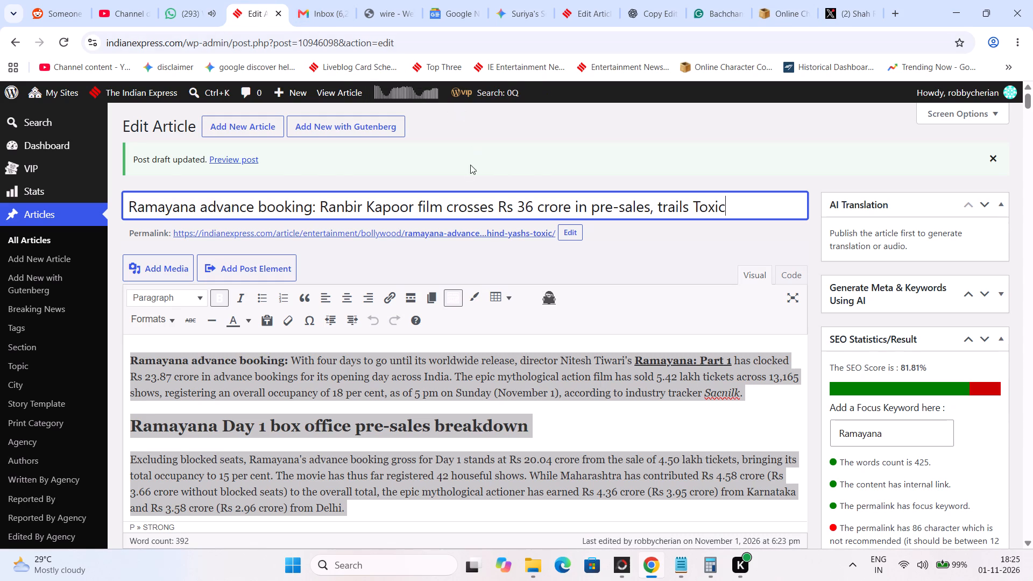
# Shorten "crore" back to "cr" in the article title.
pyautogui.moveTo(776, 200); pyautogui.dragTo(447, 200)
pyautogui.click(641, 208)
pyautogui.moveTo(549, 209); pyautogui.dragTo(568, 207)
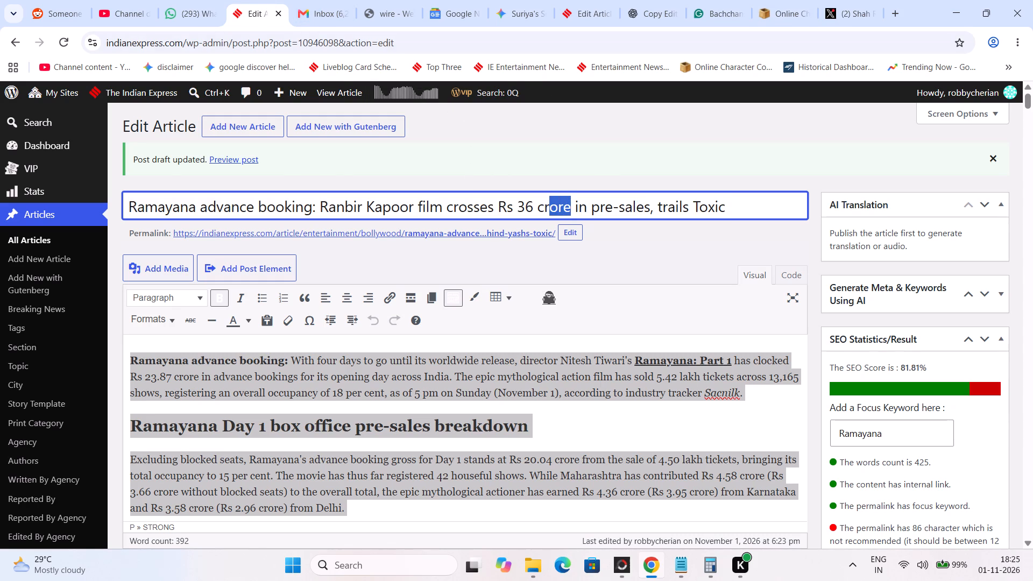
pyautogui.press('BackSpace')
# Add "Yash's" before "Toxic" in the article title.
pyautogui.click(667, 202)
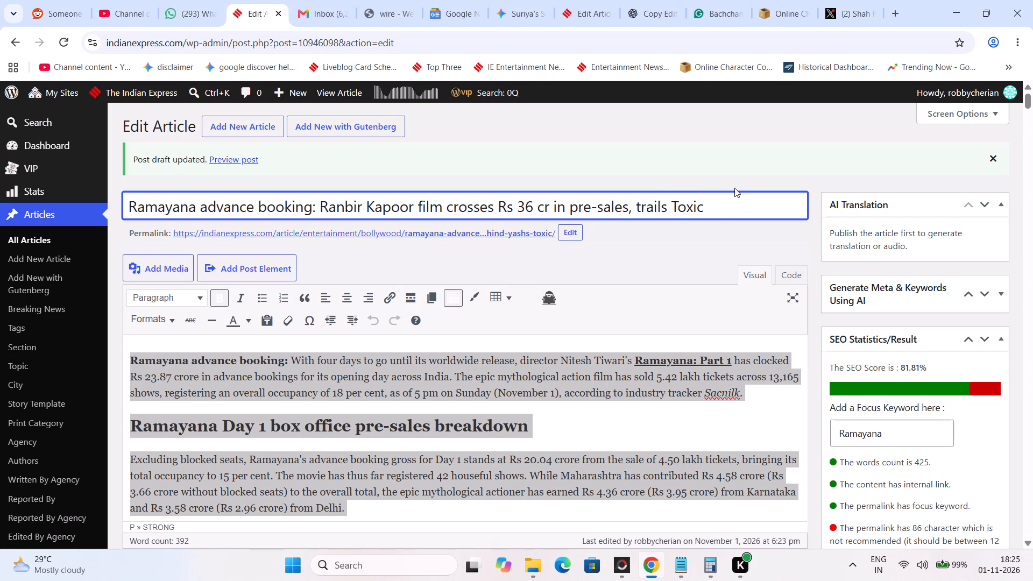
pyautogui.write("ash's")
# Replace the permalink slug with the full text of the updated article title.
pyautogui.tripleClick(627, 200)
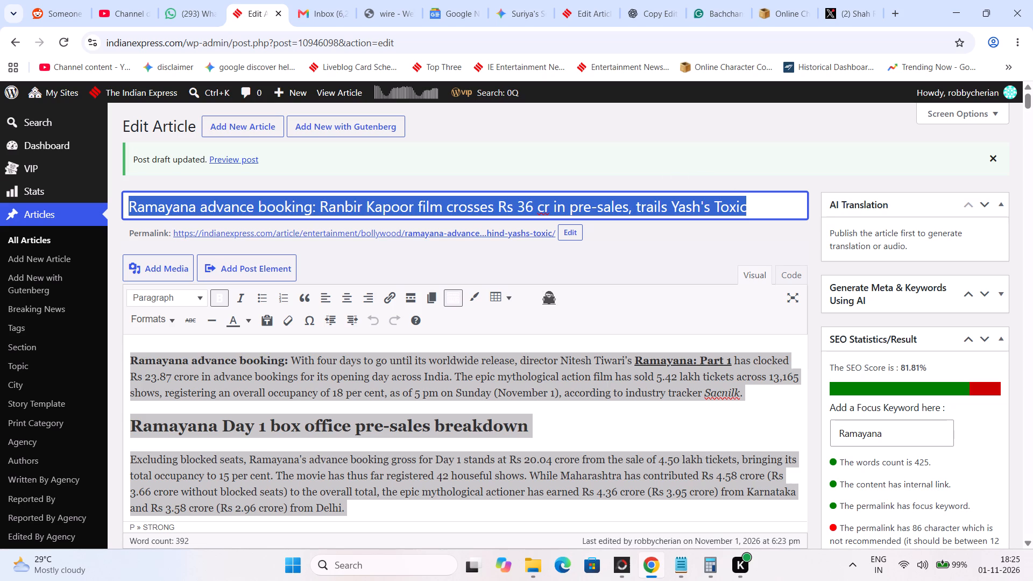
pyautogui.hotkey('ctrl', 'c')
pyautogui.click(574, 226)
pyautogui.tripleClick(524, 239)
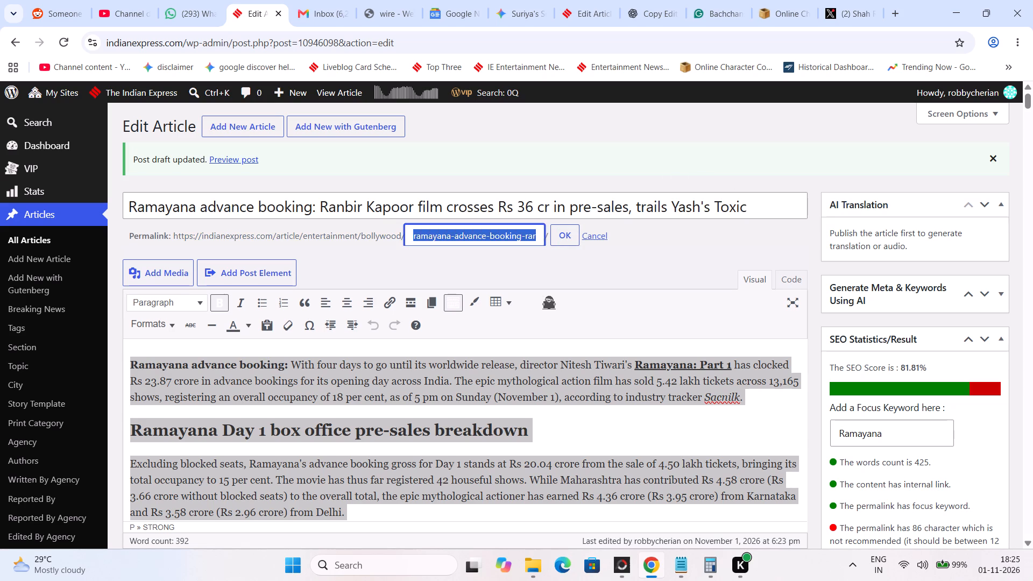
pyautogui.hotkey('ctrl', 'v')
pyautogui.click(557, 237)
pyautogui.click(558, 237)
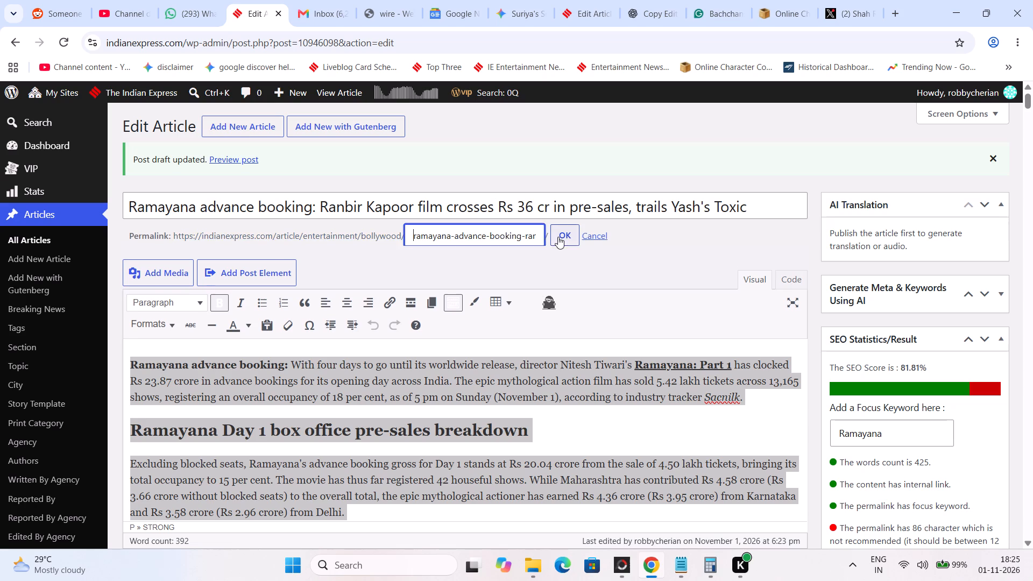
# Change "booking" to "collection" in the permalink slug.
pyautogui.moveTo(489, 239); pyautogui.dragTo(520, 233)
pyautogui.press('c')
pyautogui.press('o')
pyautogui.press('l')
pyautogui.write('lection')
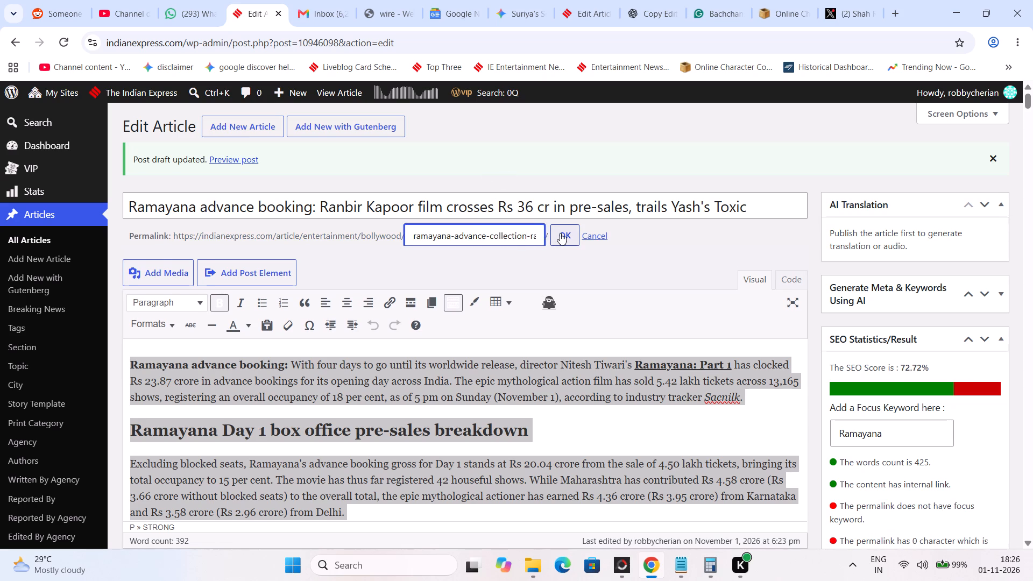
pyautogui.click(560, 233)
# Replace the alternate heading above the alternate excerpt with the article title, leaving out ", trails Yash's Toxic".
pyautogui.tripleClick(609, 201)
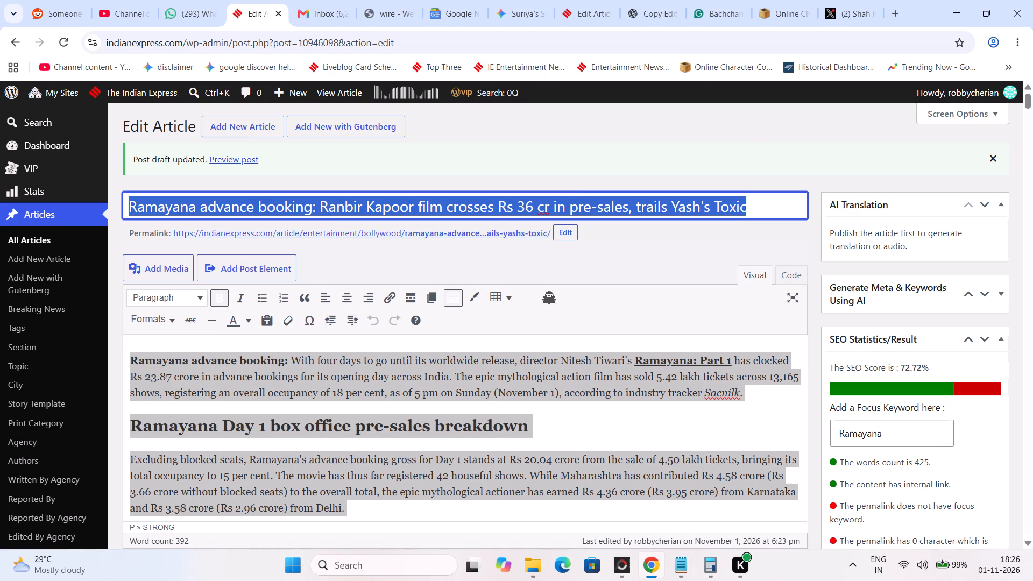
pyautogui.hotkey('ctrl', 'c')
pyautogui.moveTo(1027, 104); pyautogui.dragTo(1032, 580)
pyautogui.tripleClick(174, 133)
pyautogui.hotkey('ctrl', 'v')
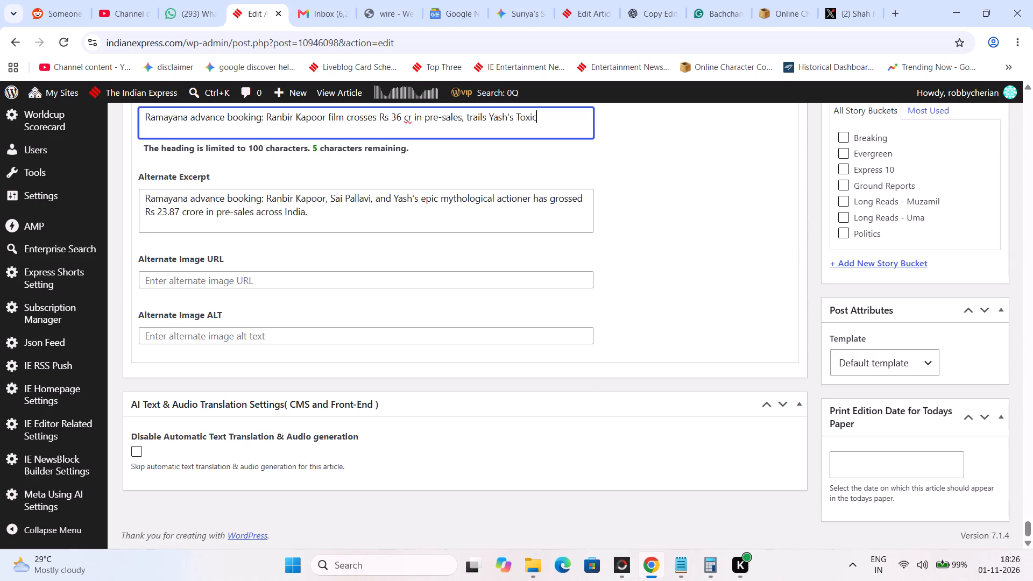
pyautogui.moveTo(459, 132); pyautogui.dragTo(468, 120)
pyautogui.click(467, 122)
pyautogui.moveTo(462, 121); pyautogui.dragTo(511, 164)
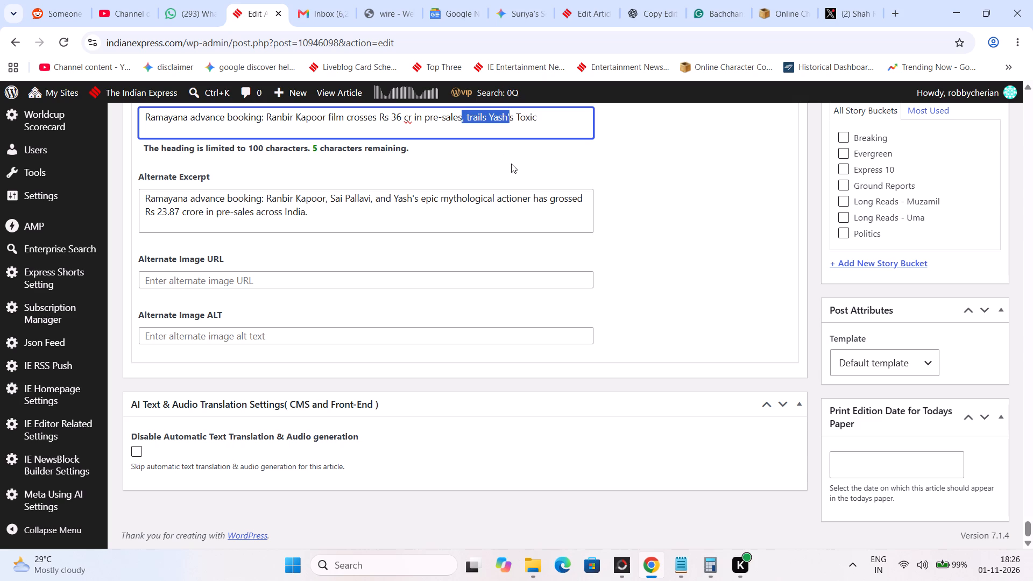
pyautogui.press('BackSpace')
pyautogui.moveTo(461, 125); pyautogui.dragTo(548, 118)
pyautogui.press('BackSpace')
# Clear the text of the alternate excerpt.
pyautogui.click(485, 228)
pyautogui.tripleClick(478, 211)
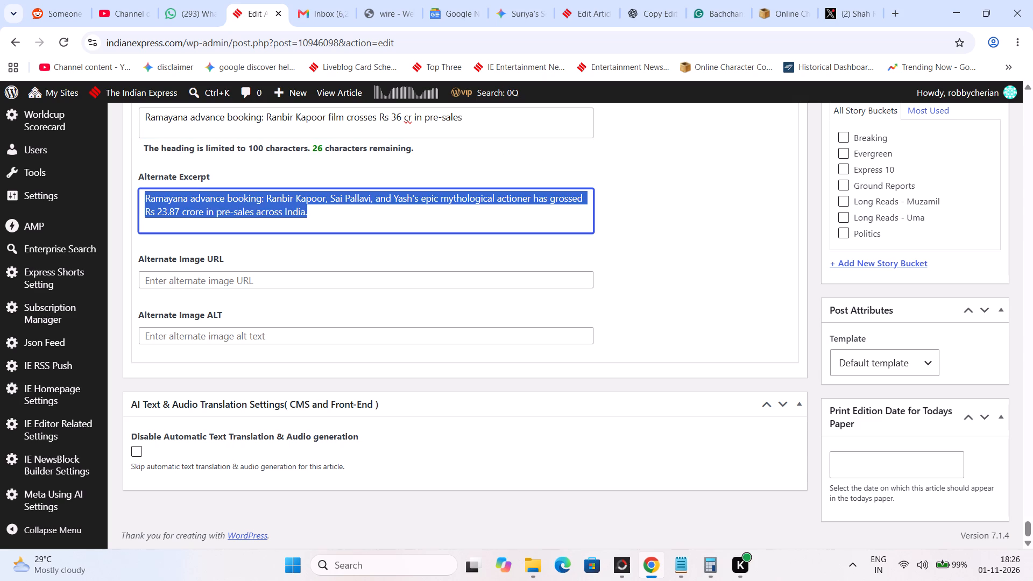
pyautogui.press('BackSpace')
# Remove the word "advance" and its extra hyphen from the permalink slug.
pyautogui.moveTo(1032, 144); pyautogui.dragTo(1023, 106)
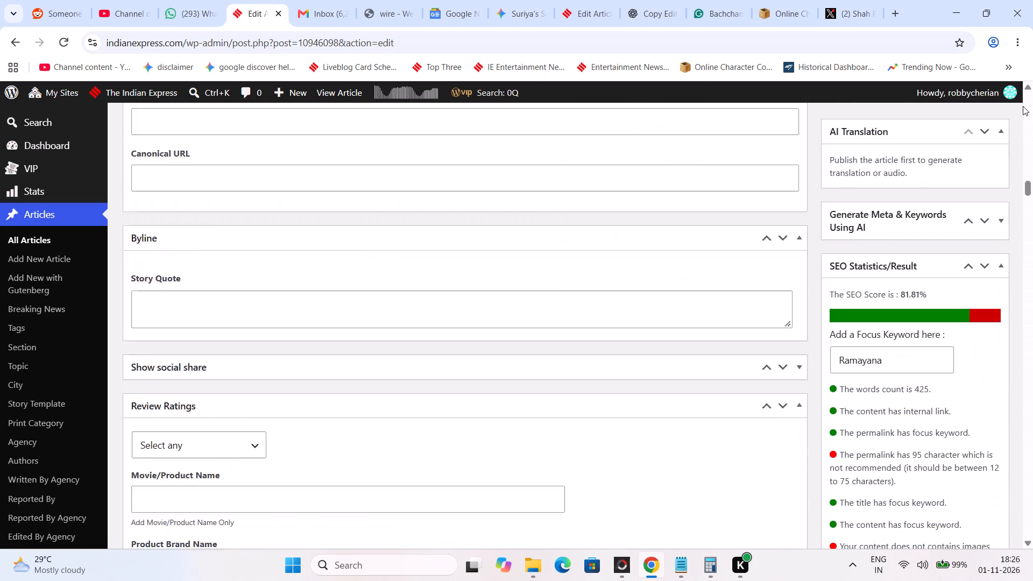
pyautogui.moveTo(1023, 106); pyautogui.dragTo(1032, 94)
pyautogui.click(561, 230)
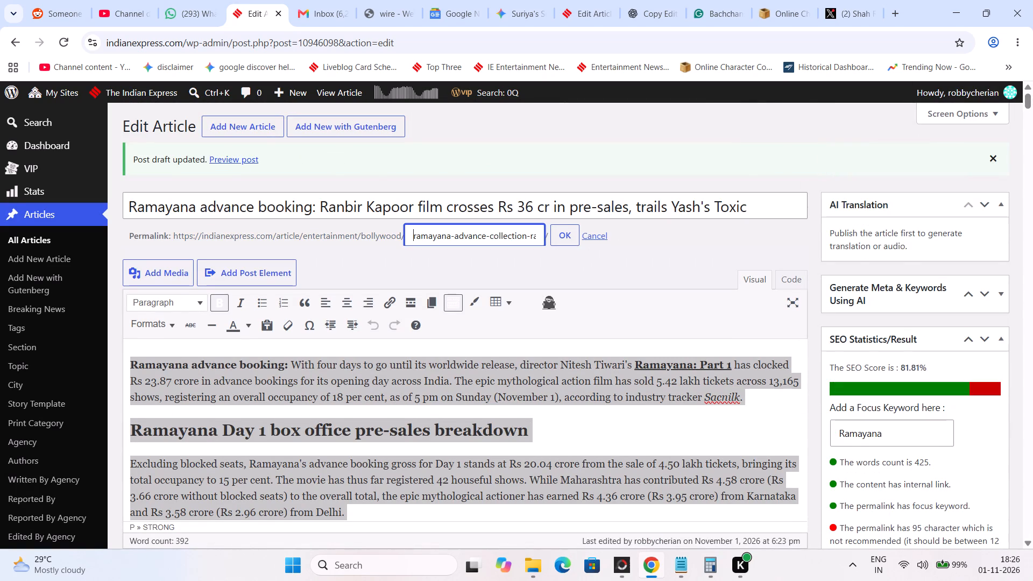
pyautogui.moveTo(486, 238); pyautogui.dragTo(454, 244)
pyautogui.press('BackSpace')
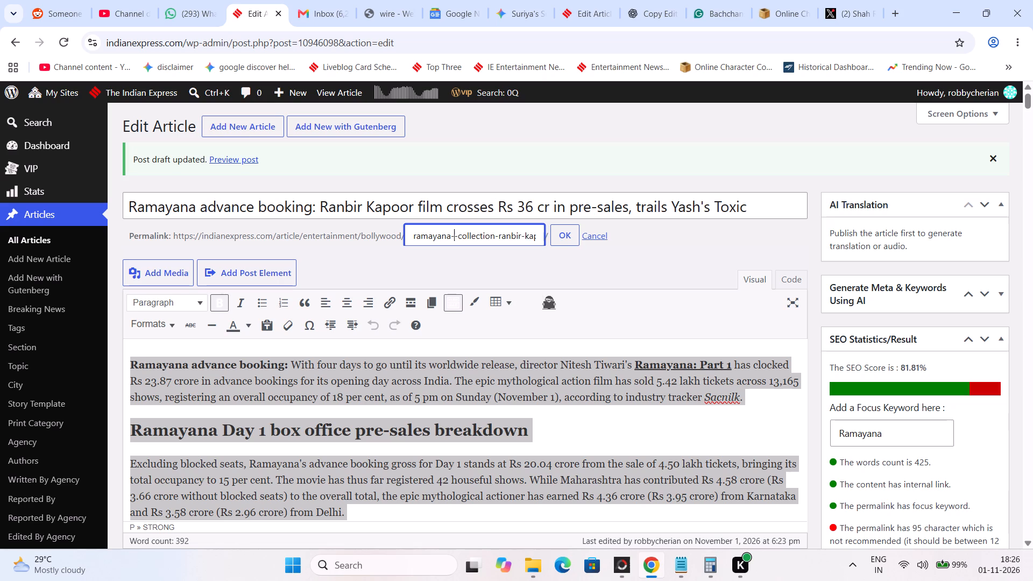
pyautogui.press('BackSpace')
pyautogui.click(560, 231)
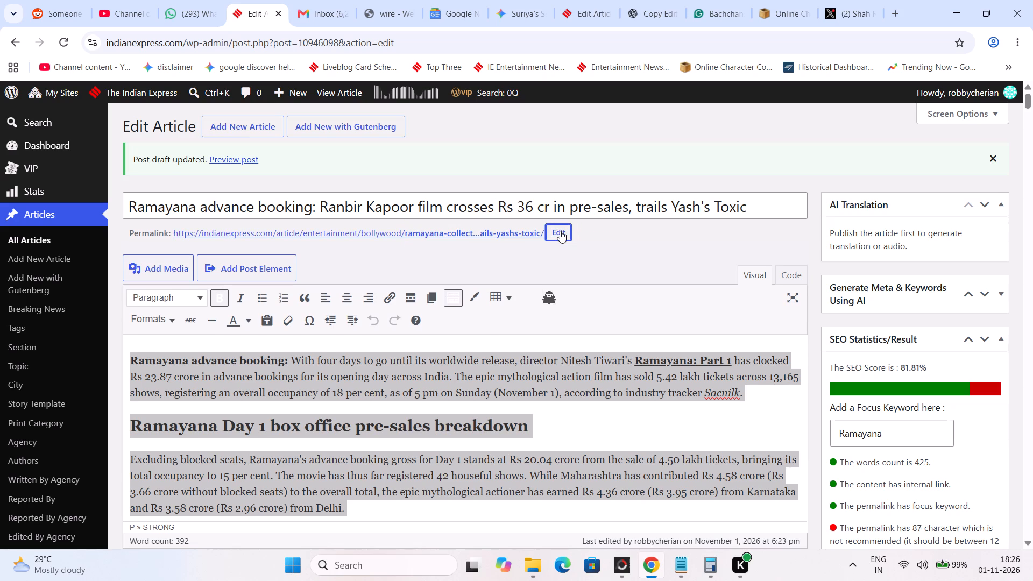
# Shorten the permalink slug by cutting the trailing "-trails-yashs-toxic" so it ends in "pre-sales".
pyautogui.click(560, 231)
pyautogui.moveTo(507, 239); pyautogui.dragTo(529, 231)
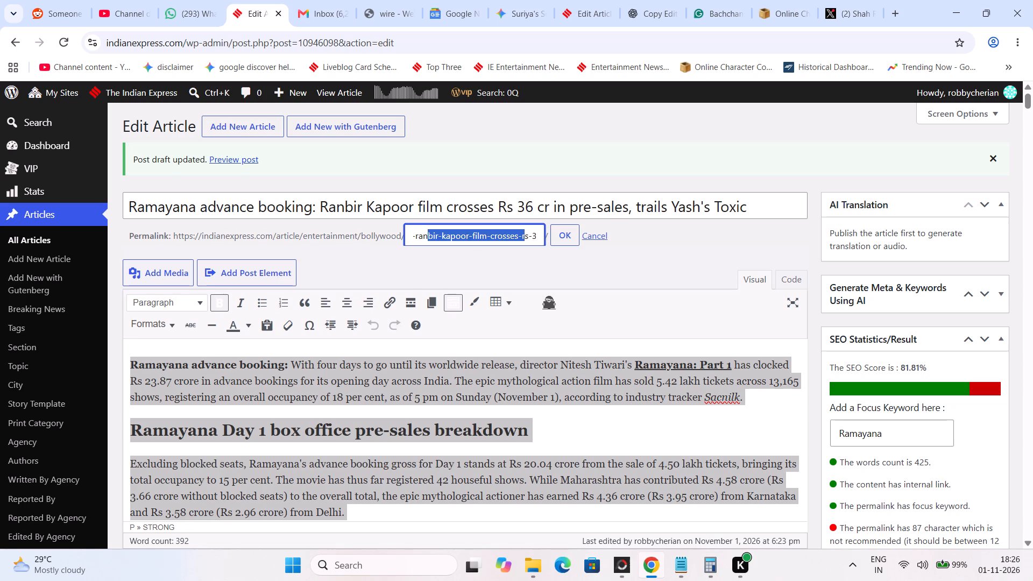
pyautogui.click(517, 239)
pyautogui.moveTo(510, 239); pyautogui.dragTo(543, 237)
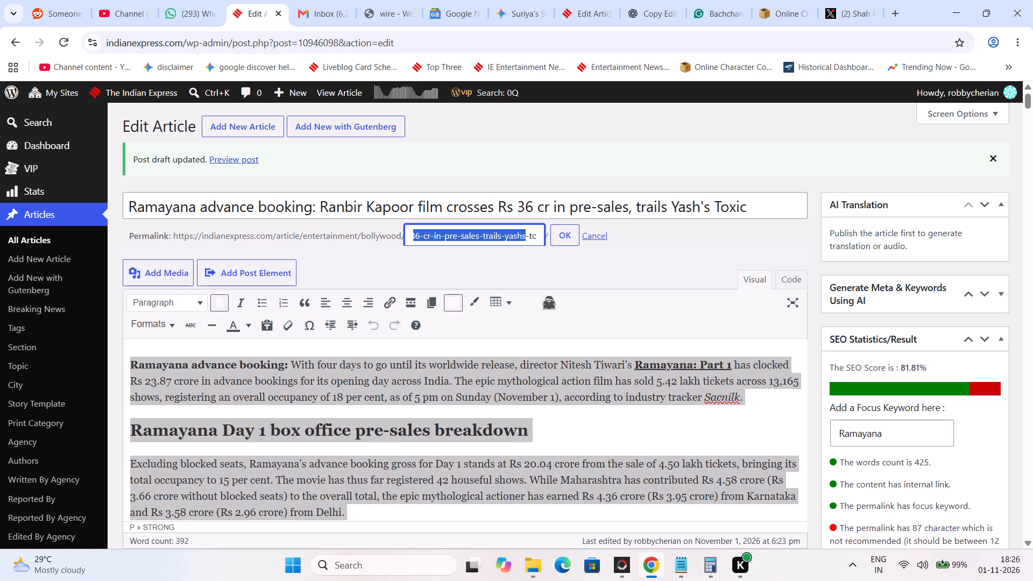
pyautogui.click(433, 238)
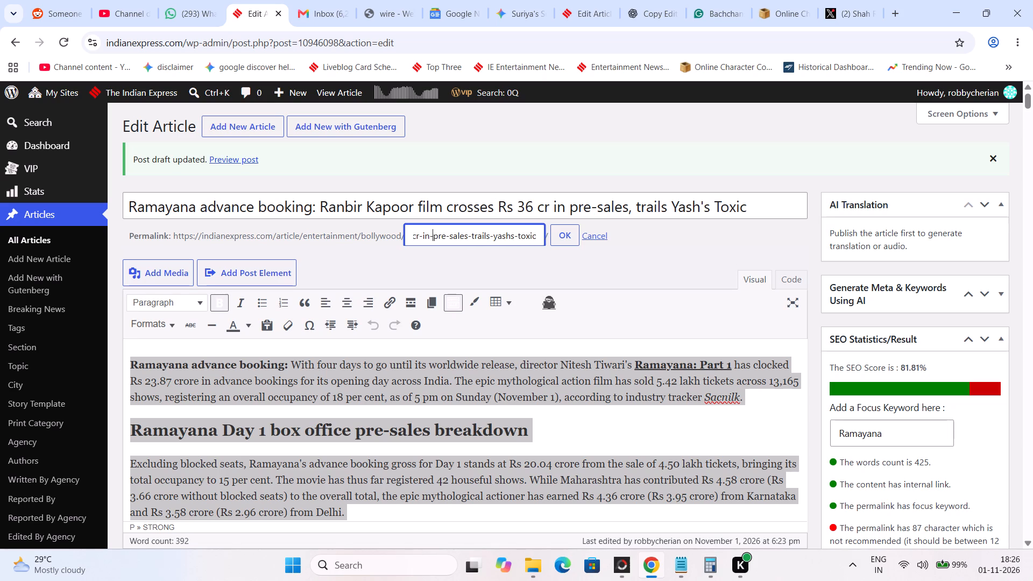
pyautogui.click(513, 234)
pyautogui.press('BackSpace')
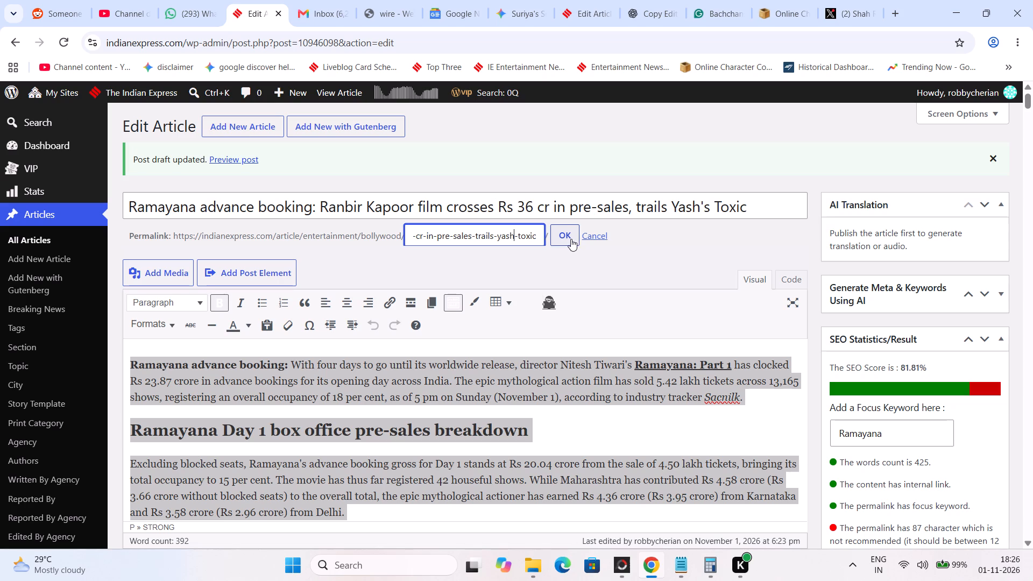
pyautogui.moveTo(471, 239); pyautogui.dragTo(571, 238)
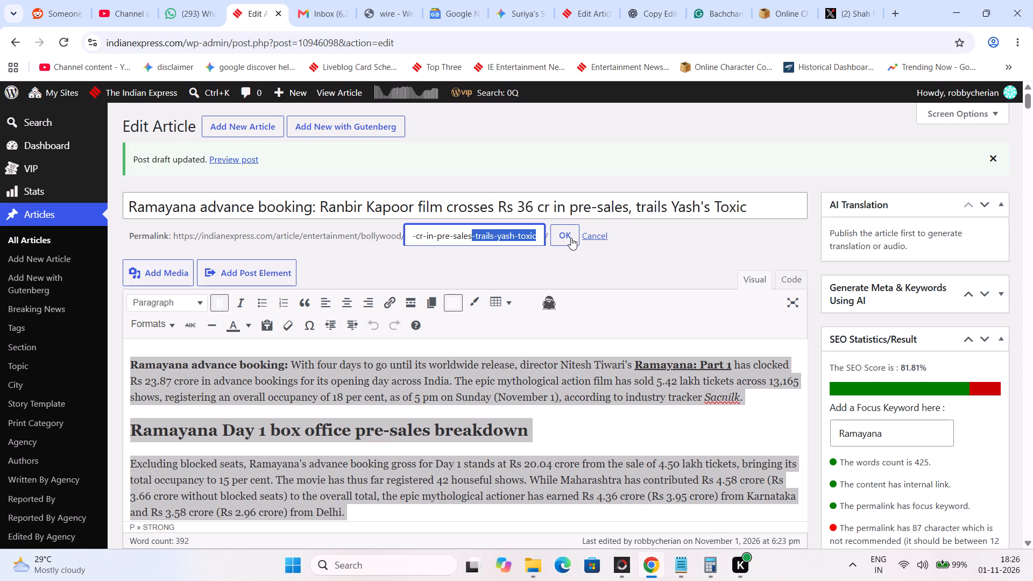
pyautogui.press('BackSpace')
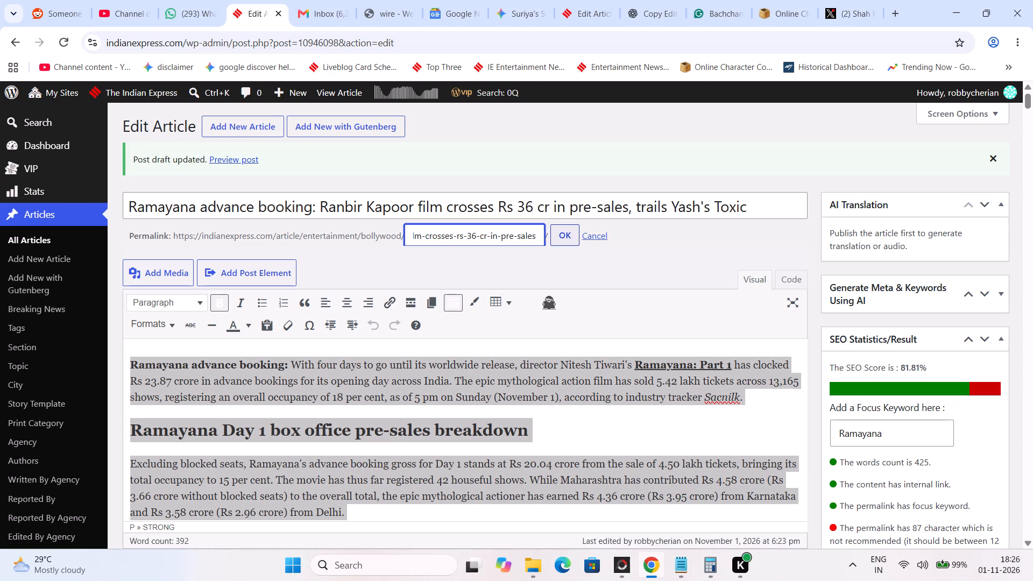
pyautogui.click(566, 236)
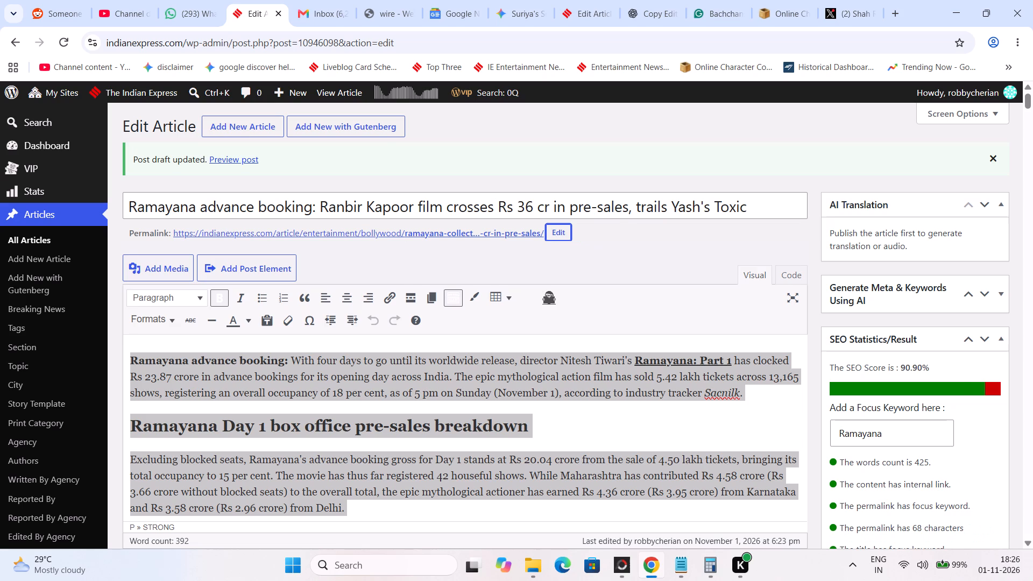
# Read through the article body from the opening paragraph to the budget details, and check the excerpt below it.
pyautogui.scroll(-2, 596, 331)
pyautogui.click(383, 304)
pyautogui.click(433, 243)
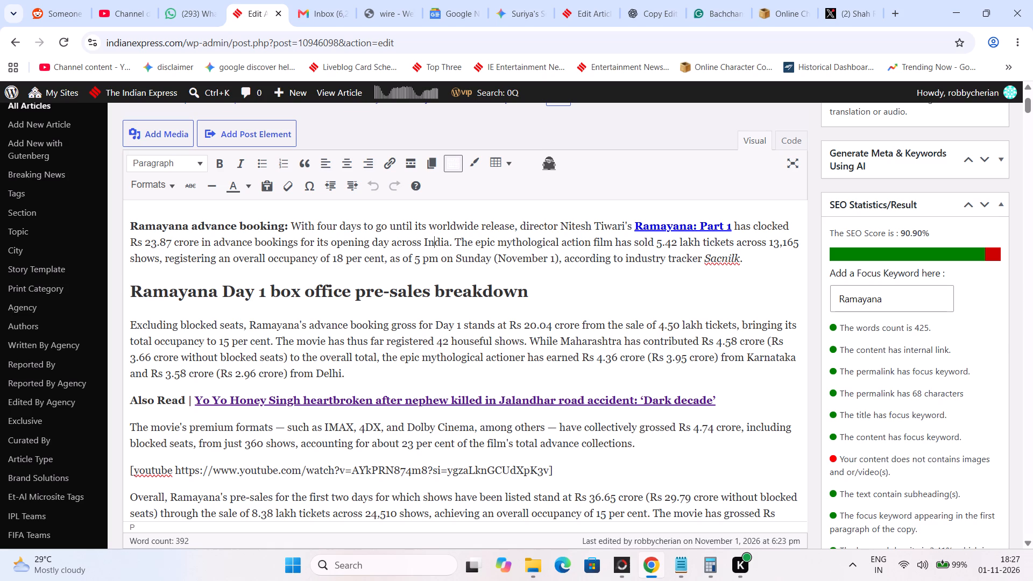
pyautogui.scroll(-1, 428, 315)
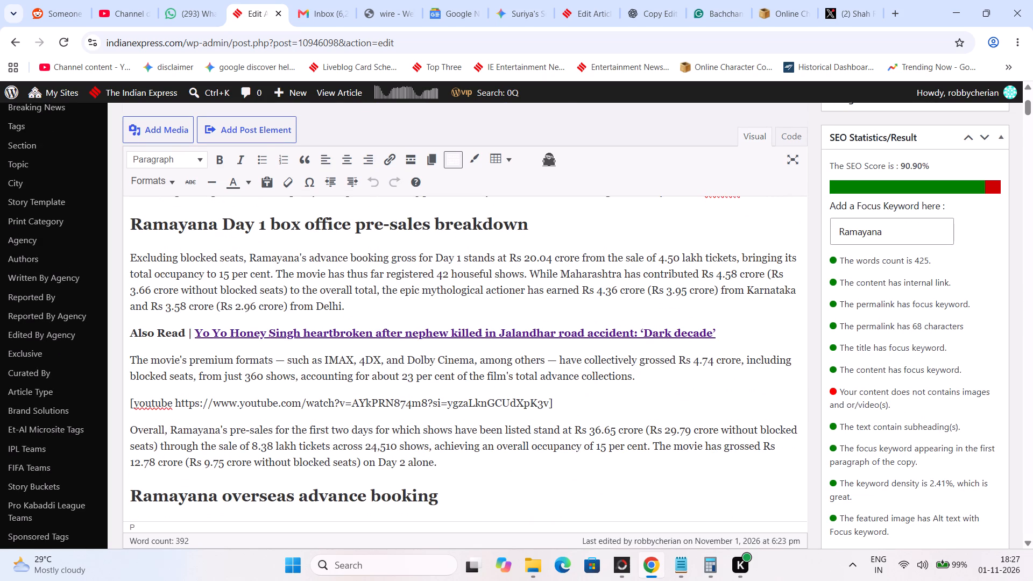
pyautogui.scroll(-1, 428, 315)
pyautogui.scroll(3, 428, 315)
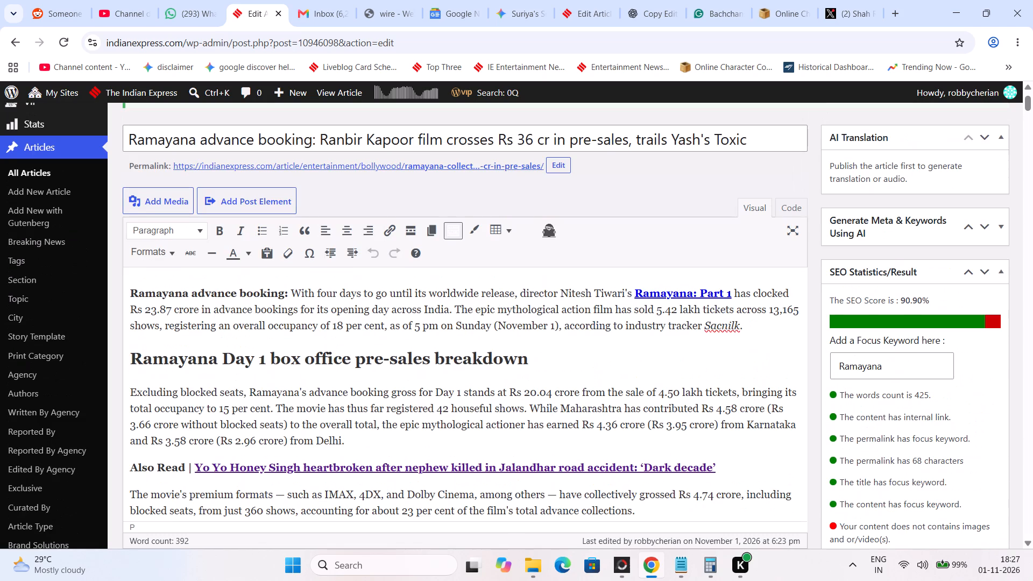
pyautogui.scroll(-3, 428, 315)
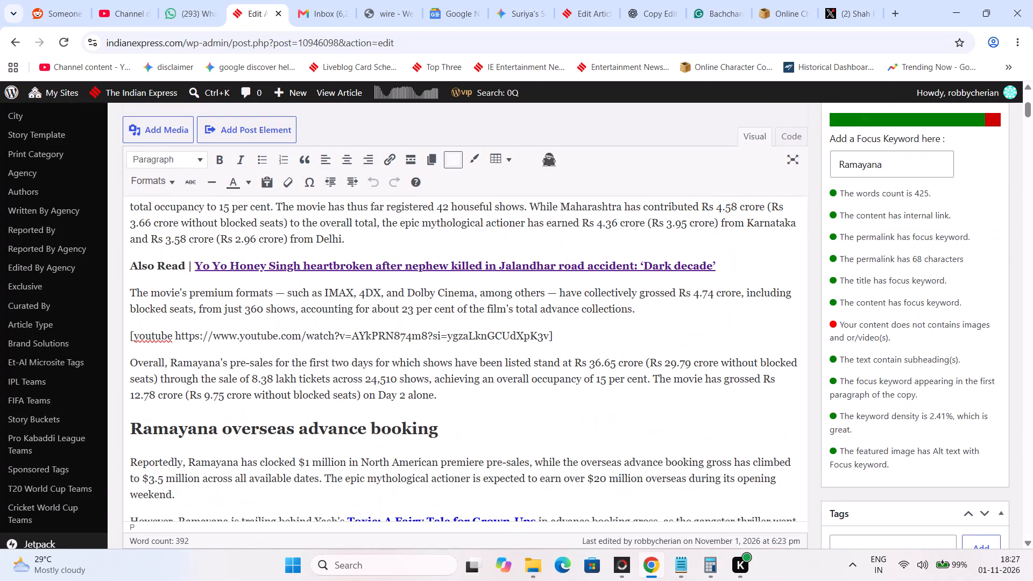
pyautogui.scroll(-2, 428, 315)
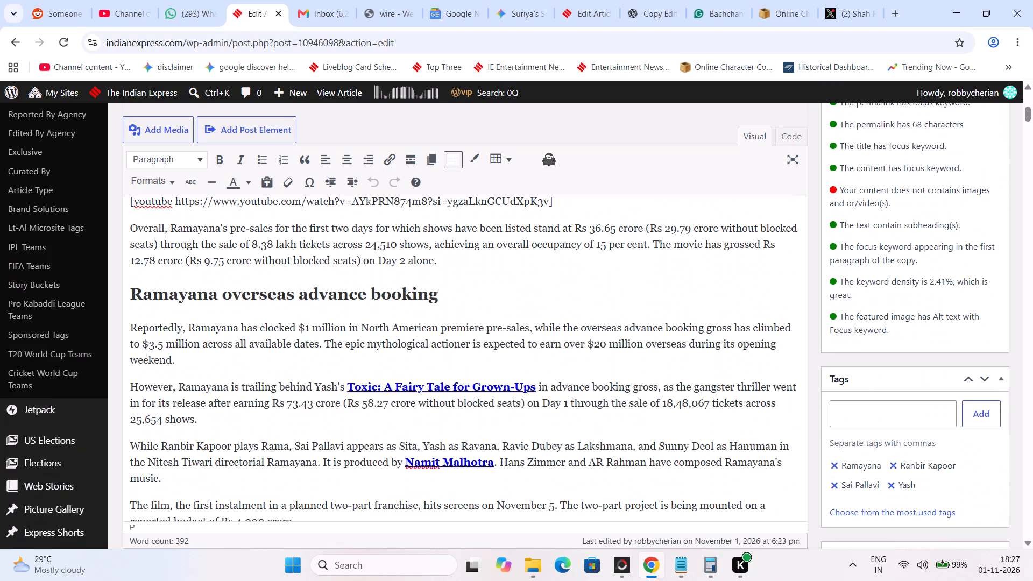
pyautogui.scroll(-2, 428, 315)
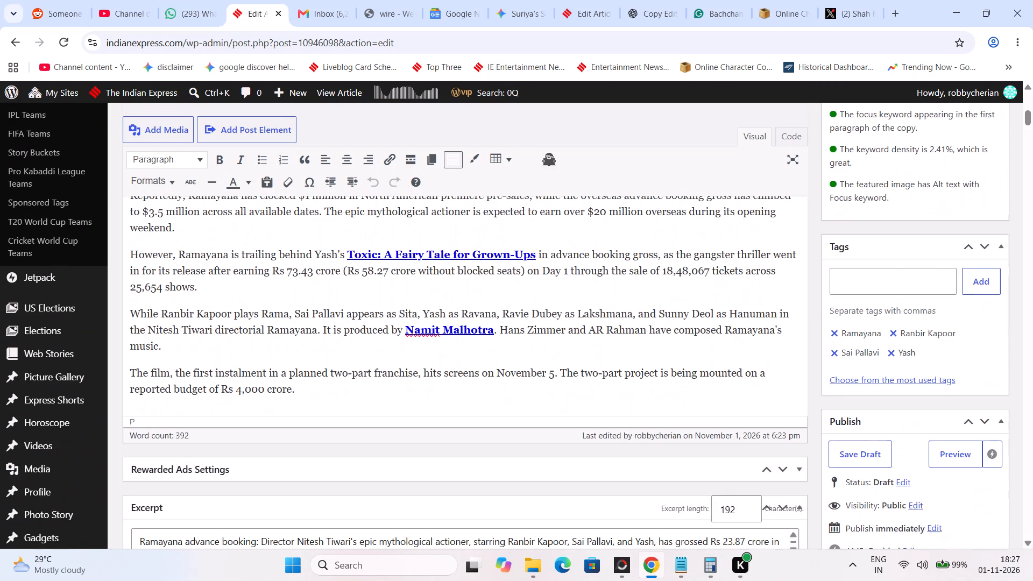
pyautogui.scroll(-4, 428, 315)
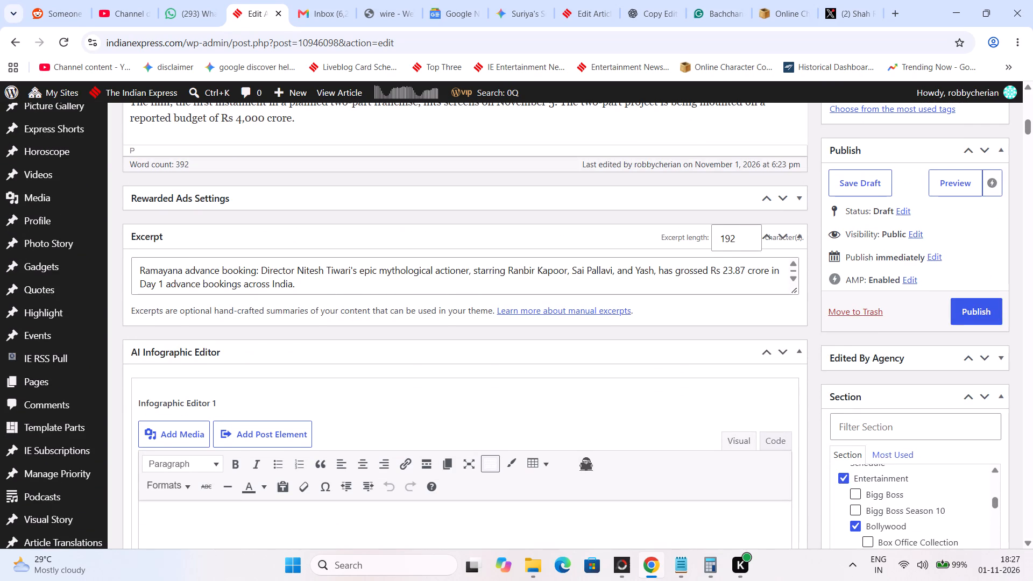
pyautogui.scroll(10, 711, 261)
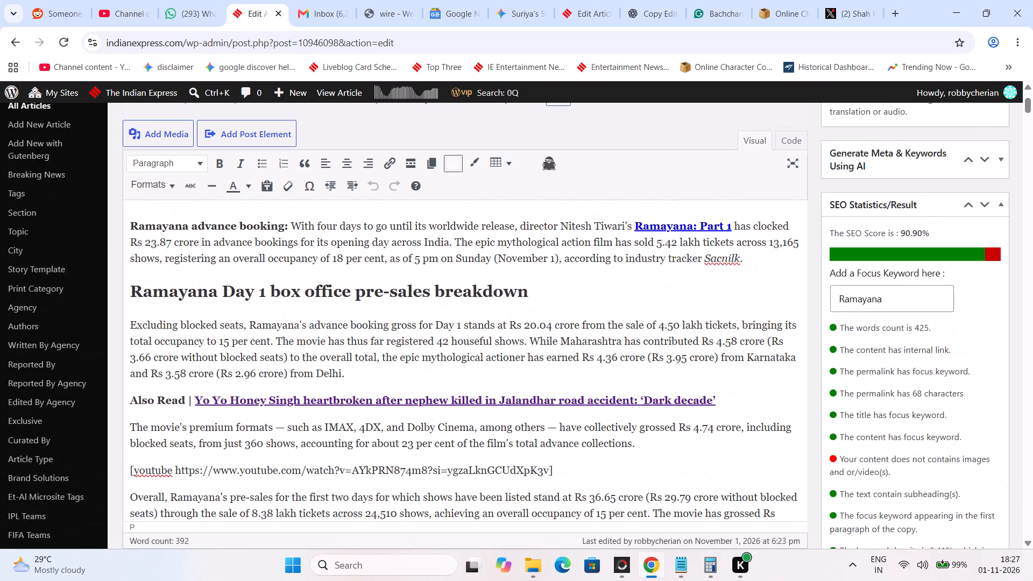
# Replace the excerpt with the body passage running from "Ramayana's pre-sales for the first two days" to "across 24,510 shows", pasted as plain text.
pyautogui.scroll(-1, 711, 261)
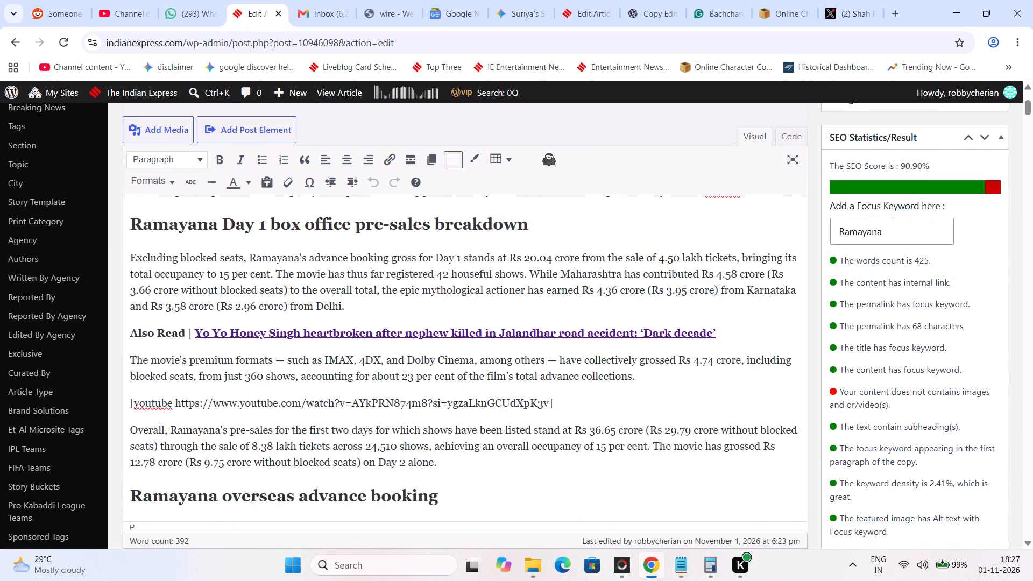
pyautogui.moveTo(427, 447); pyautogui.dragTo(170, 433)
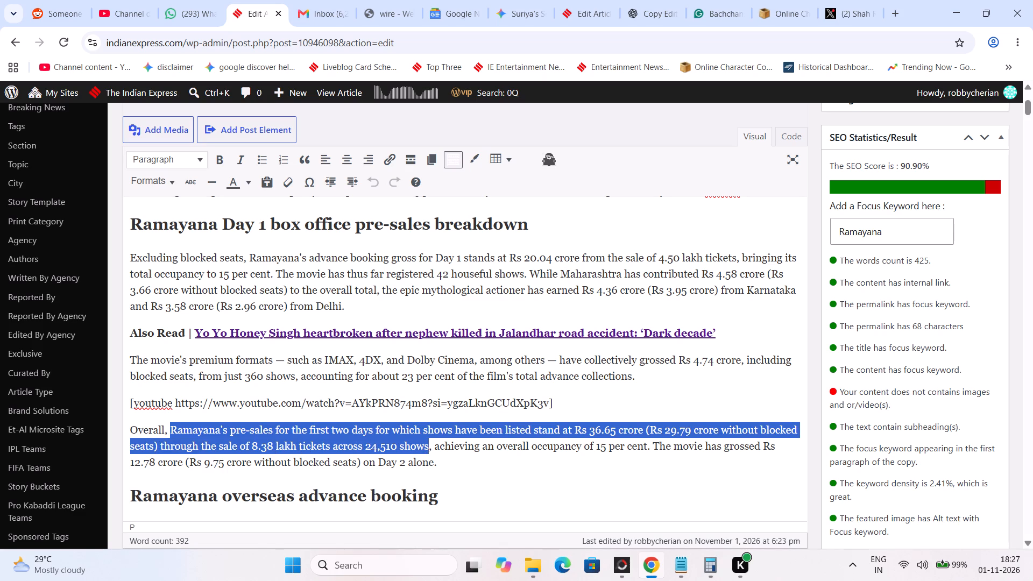
pyautogui.rightClick(185, 430)
pyautogui.click(244, 178)
pyautogui.scroll(-3, 328, 409)
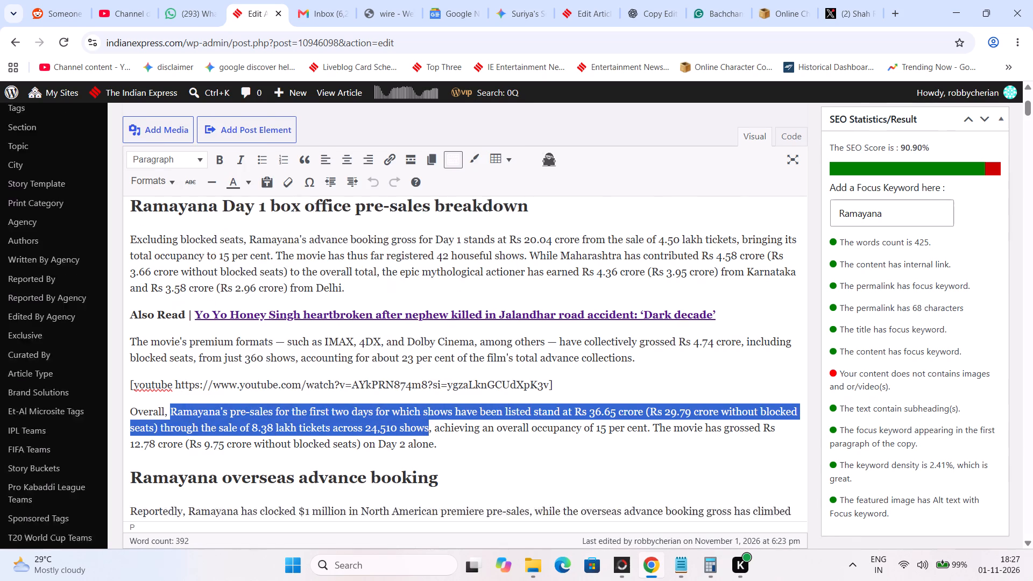
pyautogui.scroll(-6, 329, 422)
pyautogui.tripleClick(232, 289)
pyautogui.rightClick(232, 289)
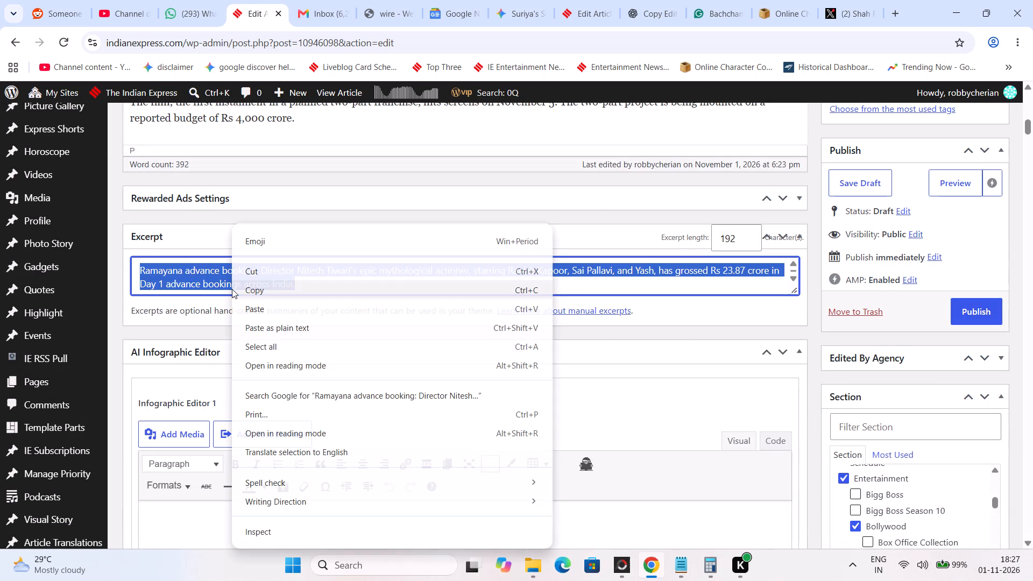
pyautogui.click(251, 328)
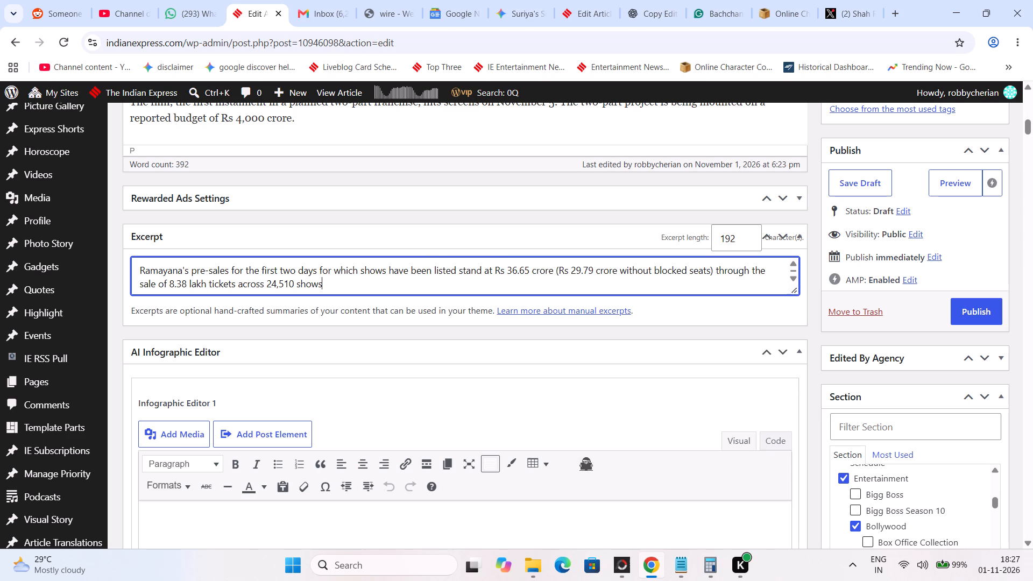
# Edit the excerpt by dropping "(Rs 29.79 crore without blocked seats)", adding "Ranbir Kapoor and Yash-starrer" before "Ramayana's", and ending it with a full stop.
pyautogui.moveTo(556, 272); pyautogui.dragTo(717, 267)
pyautogui.press('BackSpace')
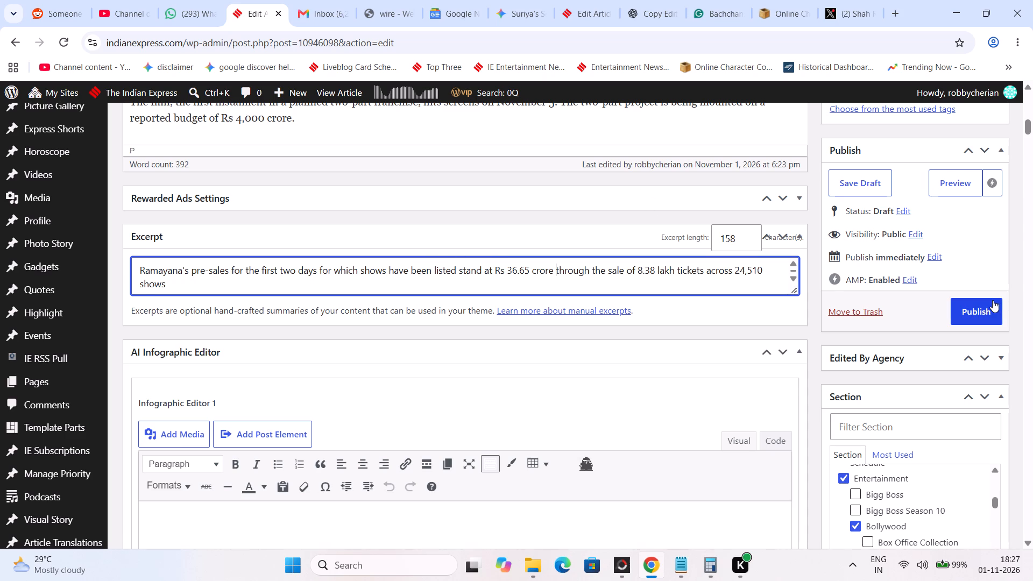
pyautogui.click(396, 284)
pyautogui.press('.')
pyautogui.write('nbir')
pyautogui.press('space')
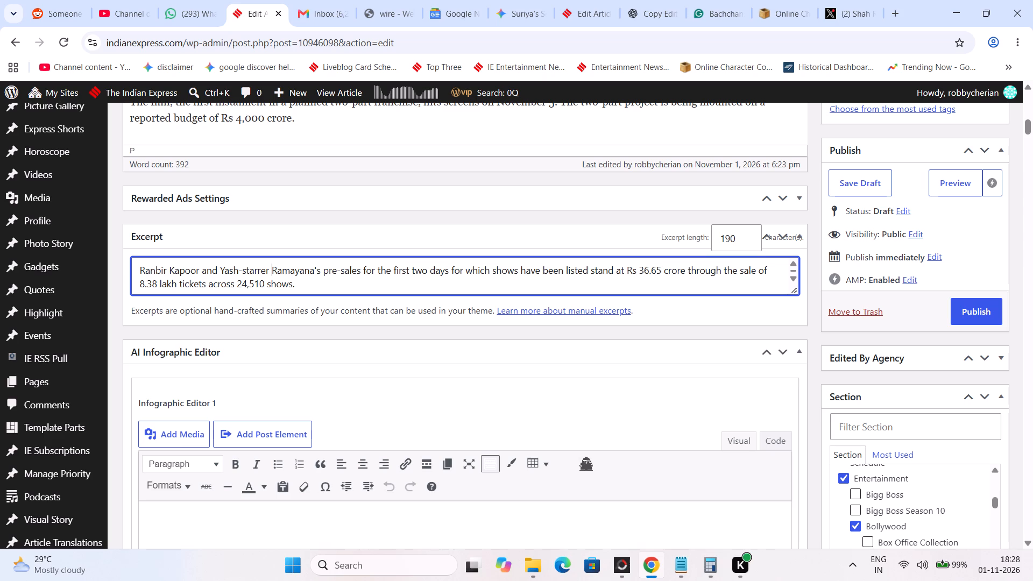
# Publish the Ramayana advance booking article with its revised excerpt.
pyautogui.scroll(4, 411, 295)
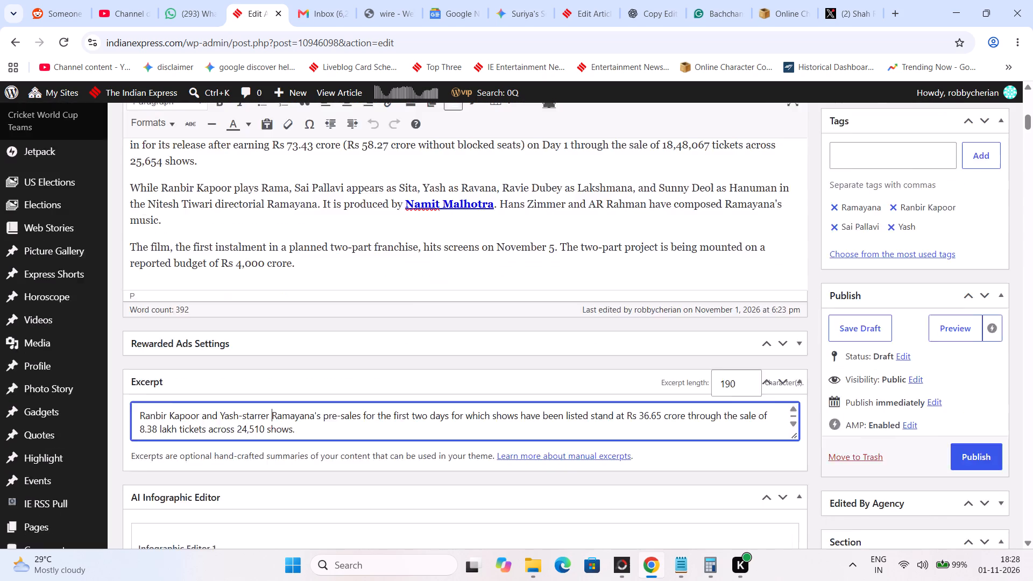
pyautogui.scroll(15, 412, 295)
pyautogui.doubleClick(1032, 344)
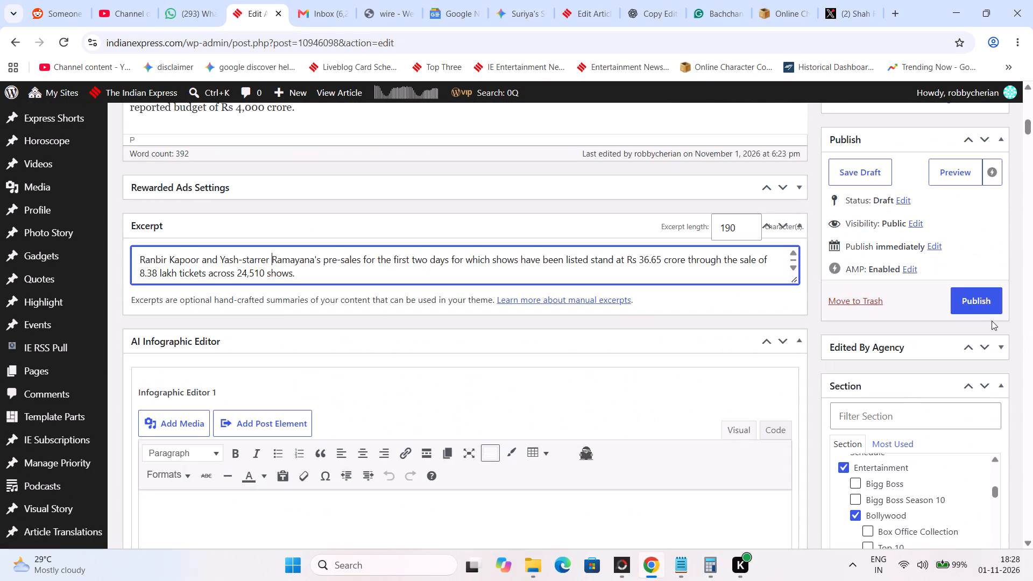
pyautogui.click(963, 289)
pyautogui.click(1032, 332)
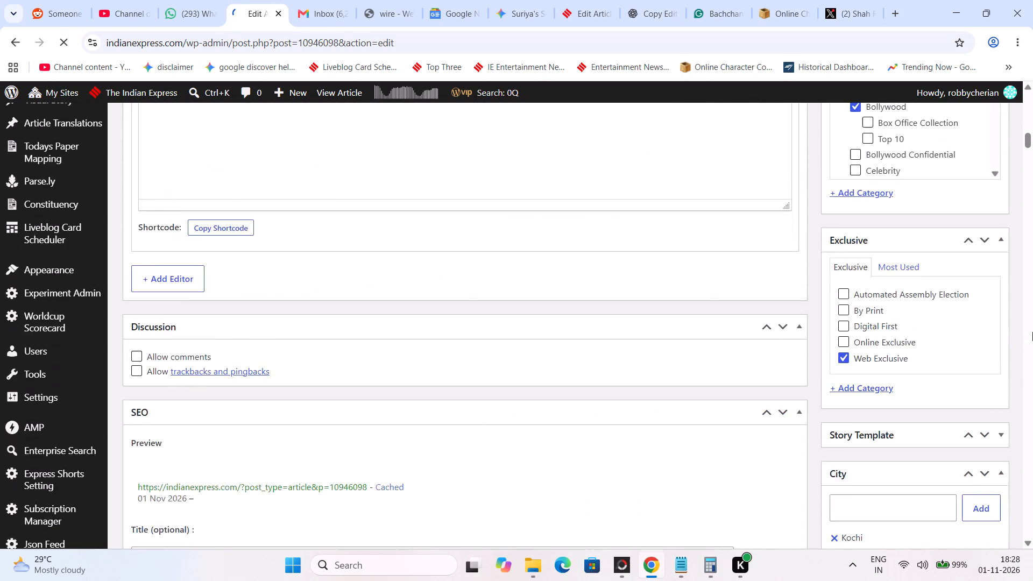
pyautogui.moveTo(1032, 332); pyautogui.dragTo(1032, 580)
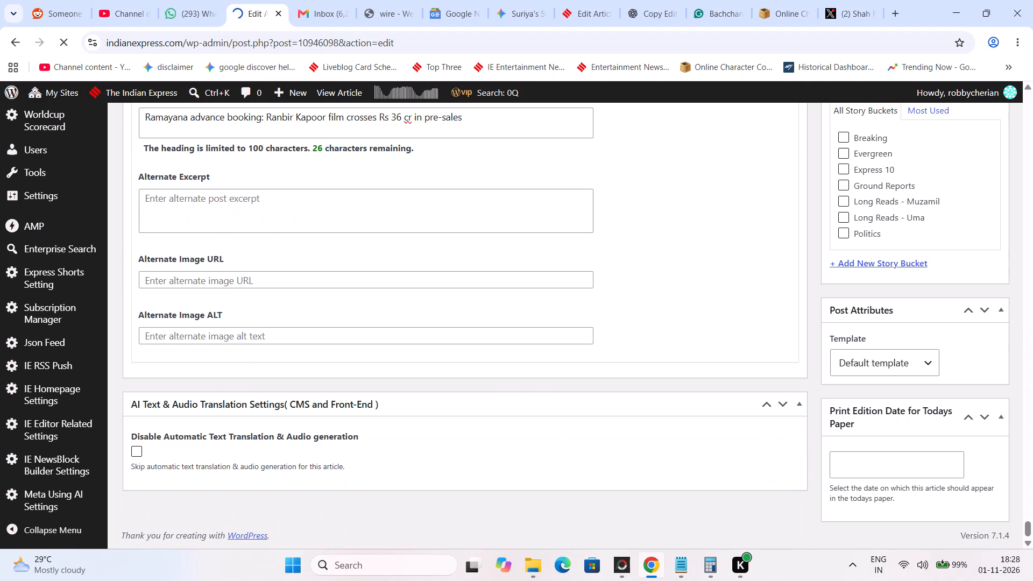